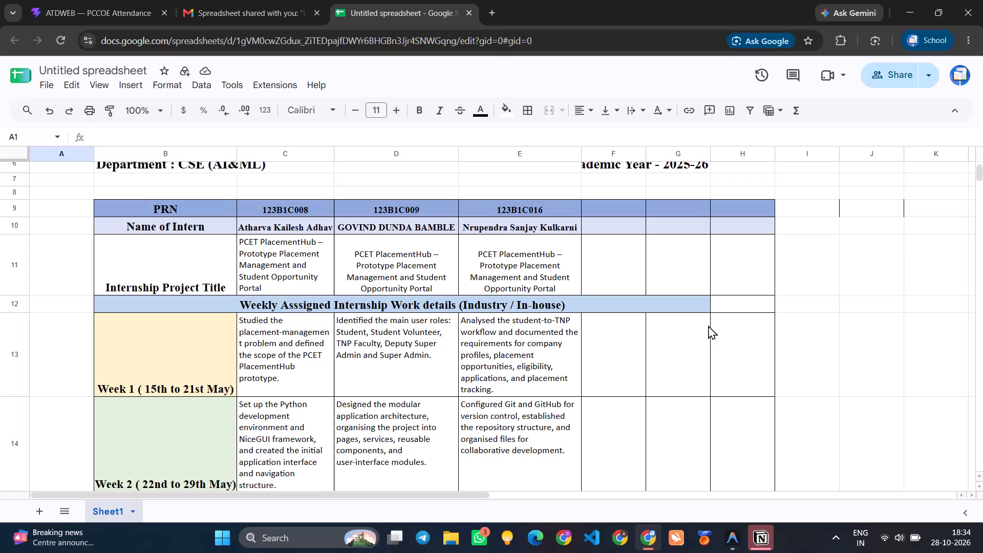
Review the internship weekly log sheet, from the heading and intern columns through the weekly work entries.
{"action": "scroll", "coordinate": [682, 272], "scroll_direction": "up", "scroll_amount": 1}
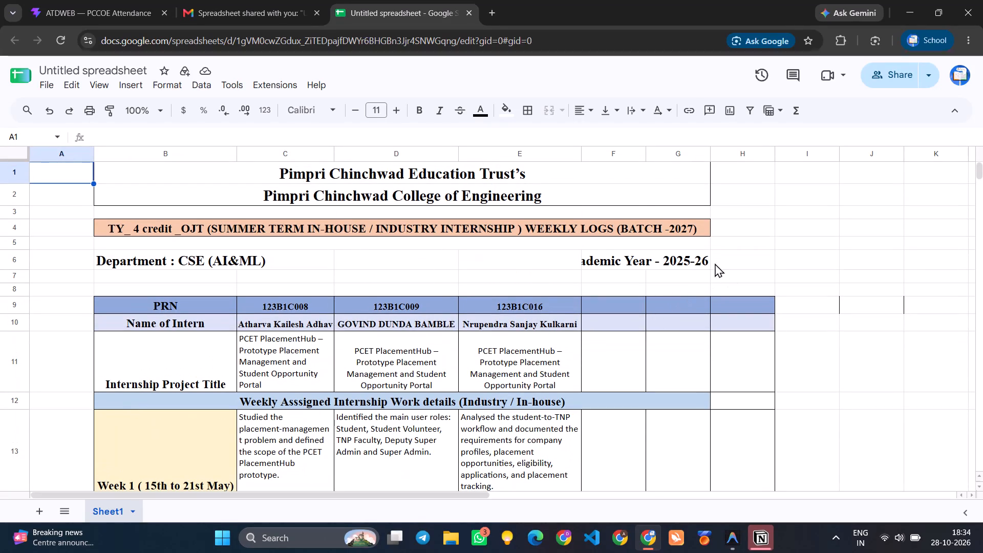
{"action": "scroll", "coordinate": [639, 294], "scroll_direction": "up", "scroll_amount": 2}
{"action": "scroll", "coordinate": [639, 294], "scroll_direction": "down", "scroll_amount": 1}
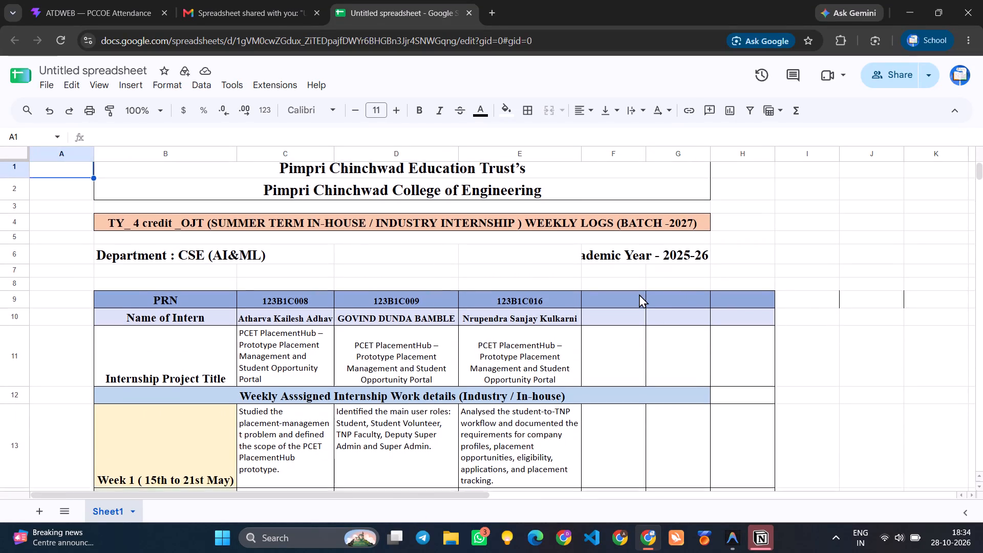
{"action": "scroll", "coordinate": [639, 294], "scroll_direction": "down", "scroll_amount": 1}
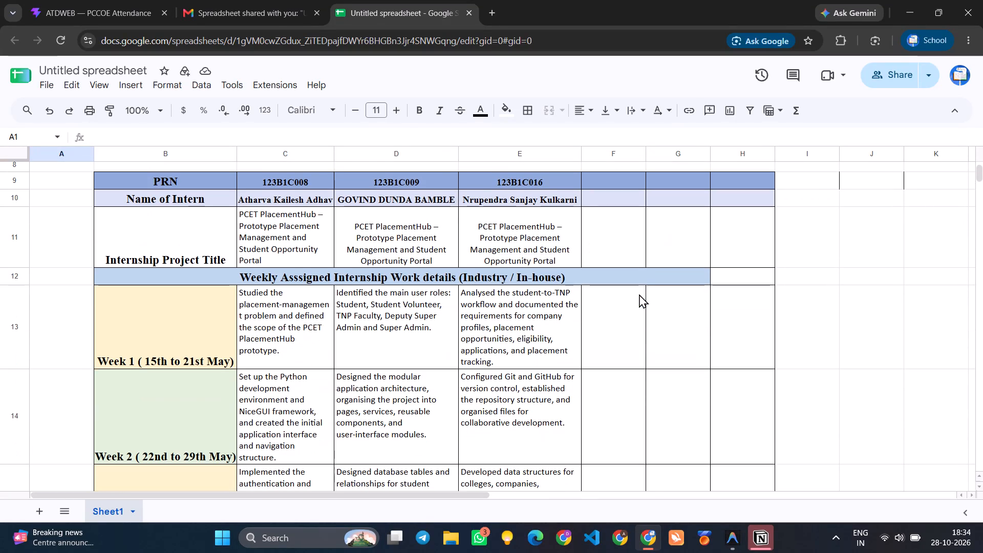
{"action": "scroll", "coordinate": [639, 294], "scroll_direction": "down", "scroll_amount": 2}
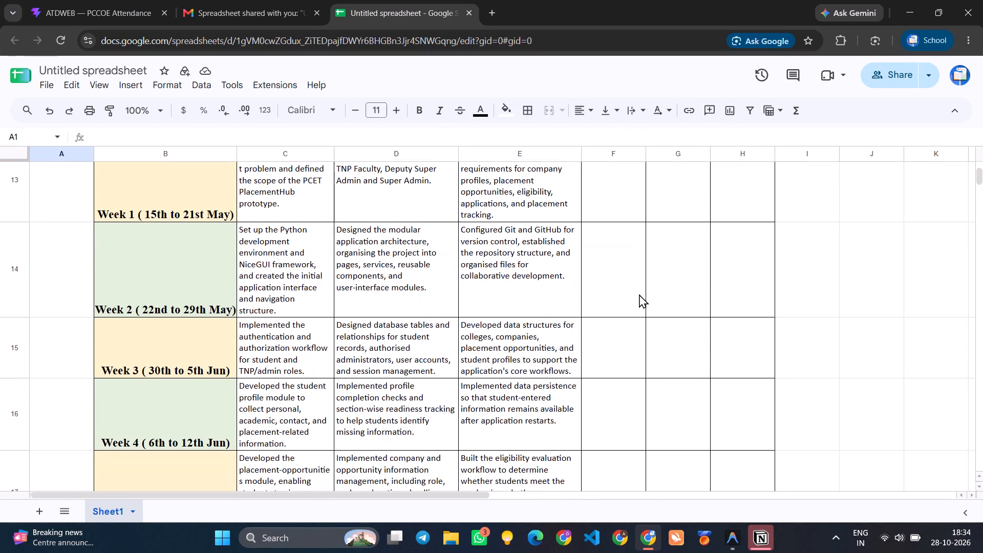
{"action": "scroll", "coordinate": [639, 294], "scroll_direction": "up", "scroll_amount": 4}
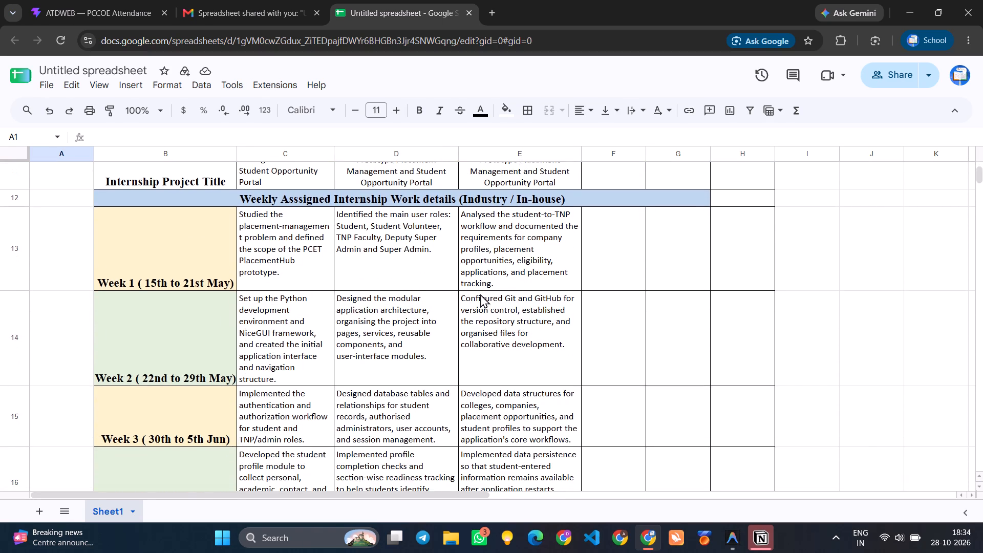
{"action": "scroll", "coordinate": [477, 288], "scroll_direction": "down", "scroll_amount": 7}
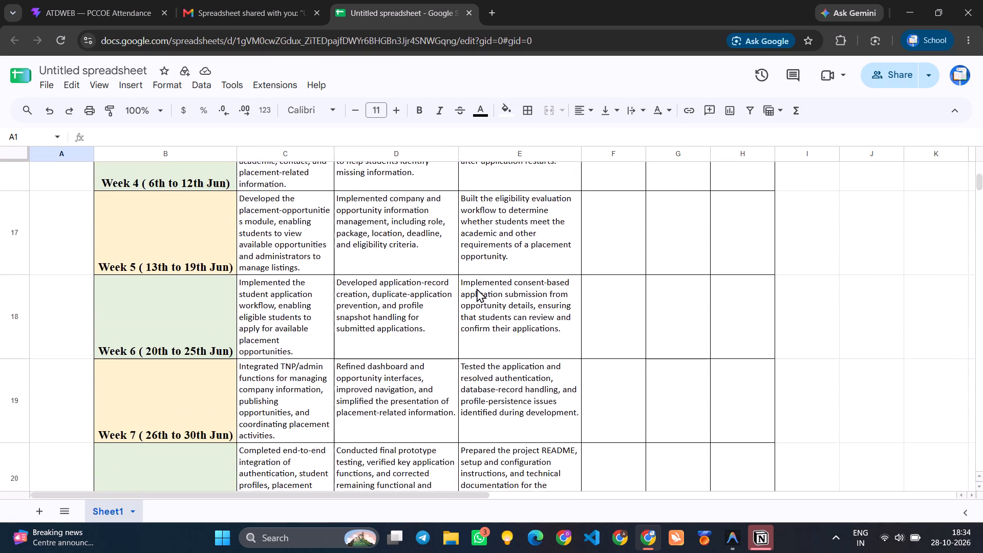
{"action": "scroll", "coordinate": [477, 288], "scroll_direction": "down", "scroll_amount": 3}
{"action": "scroll", "coordinate": [477, 288], "scroll_direction": "up", "scroll_amount": 11}
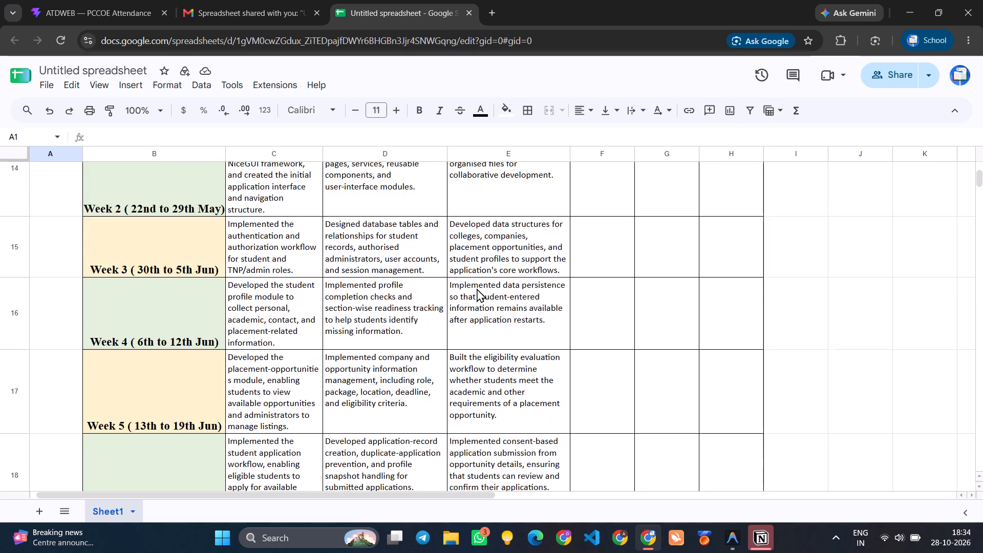
{"action": "scroll", "coordinate": [477, 288], "scroll_direction": "up", "scroll_amount": 5}
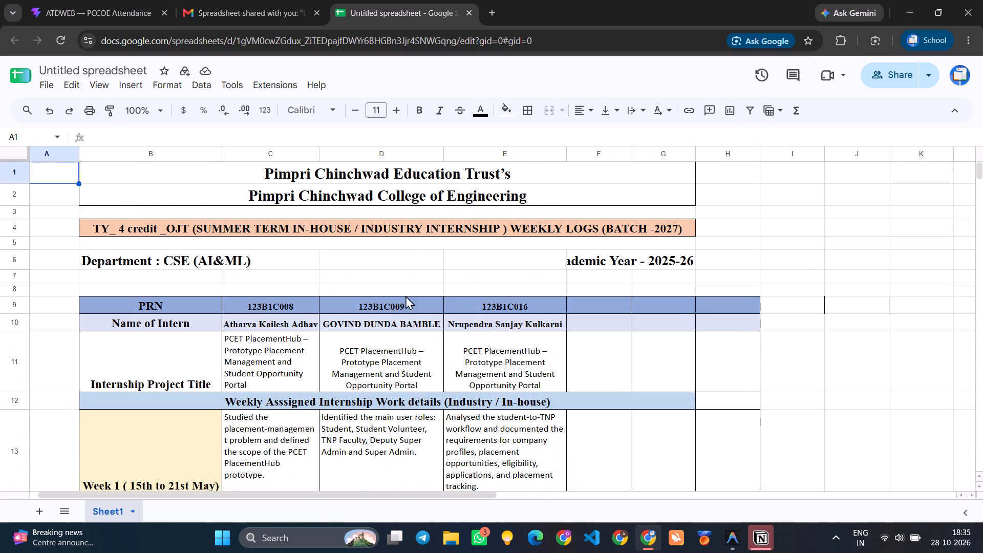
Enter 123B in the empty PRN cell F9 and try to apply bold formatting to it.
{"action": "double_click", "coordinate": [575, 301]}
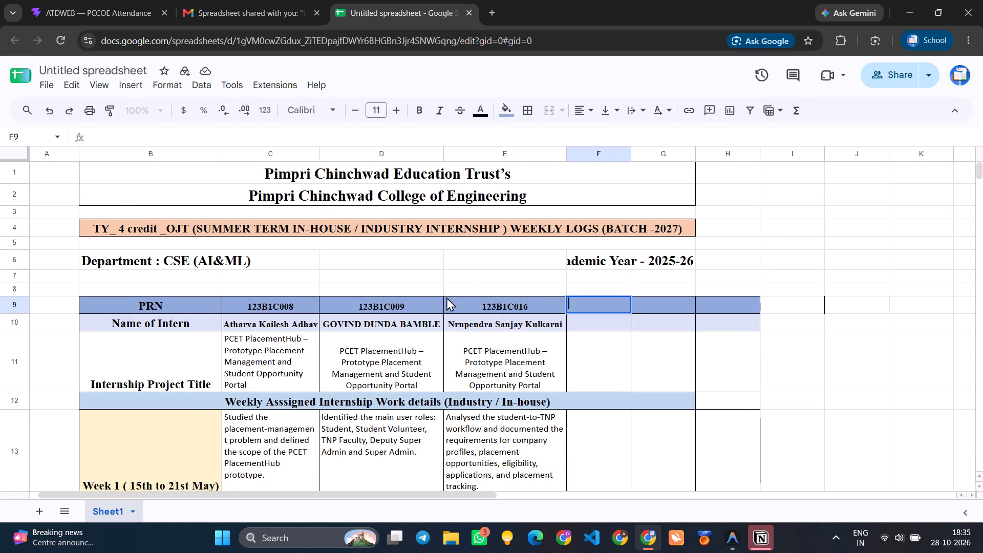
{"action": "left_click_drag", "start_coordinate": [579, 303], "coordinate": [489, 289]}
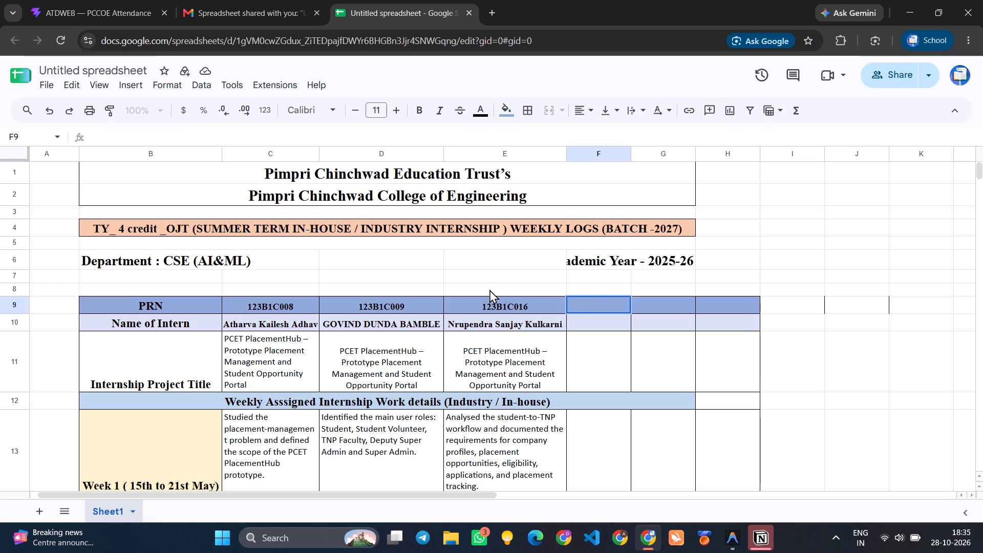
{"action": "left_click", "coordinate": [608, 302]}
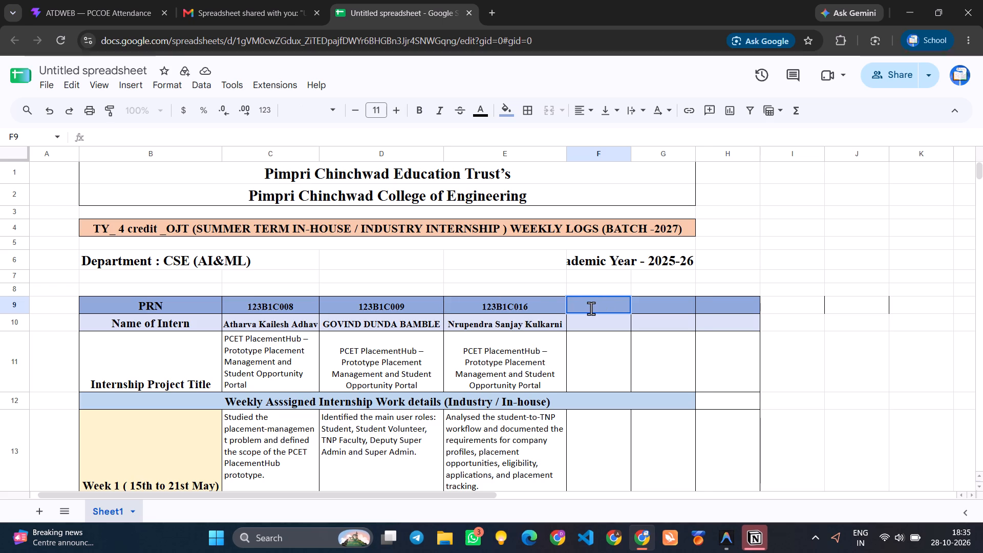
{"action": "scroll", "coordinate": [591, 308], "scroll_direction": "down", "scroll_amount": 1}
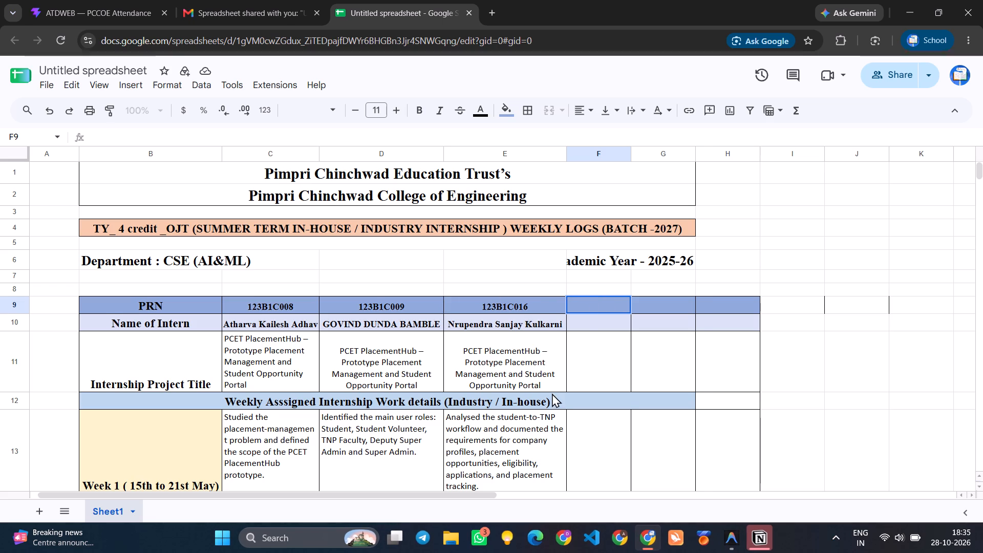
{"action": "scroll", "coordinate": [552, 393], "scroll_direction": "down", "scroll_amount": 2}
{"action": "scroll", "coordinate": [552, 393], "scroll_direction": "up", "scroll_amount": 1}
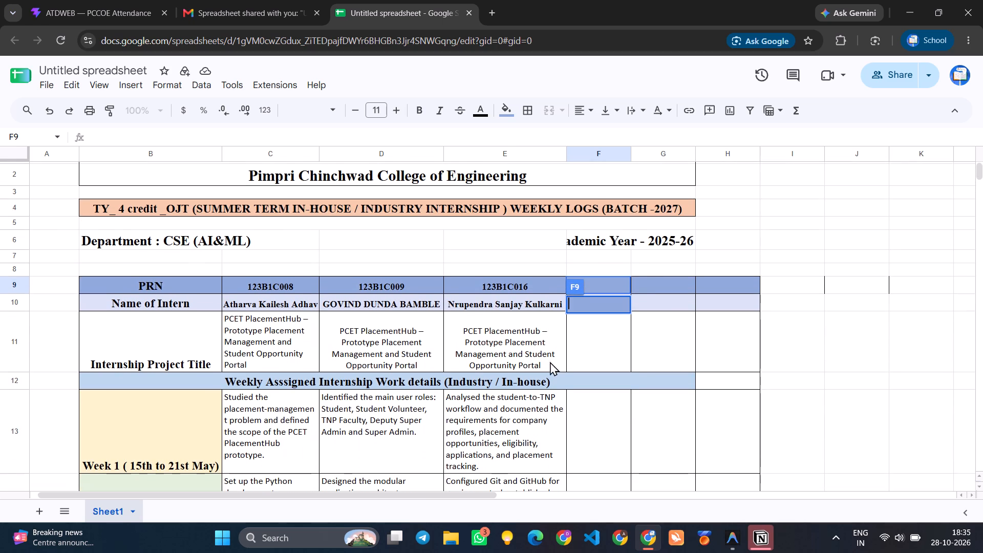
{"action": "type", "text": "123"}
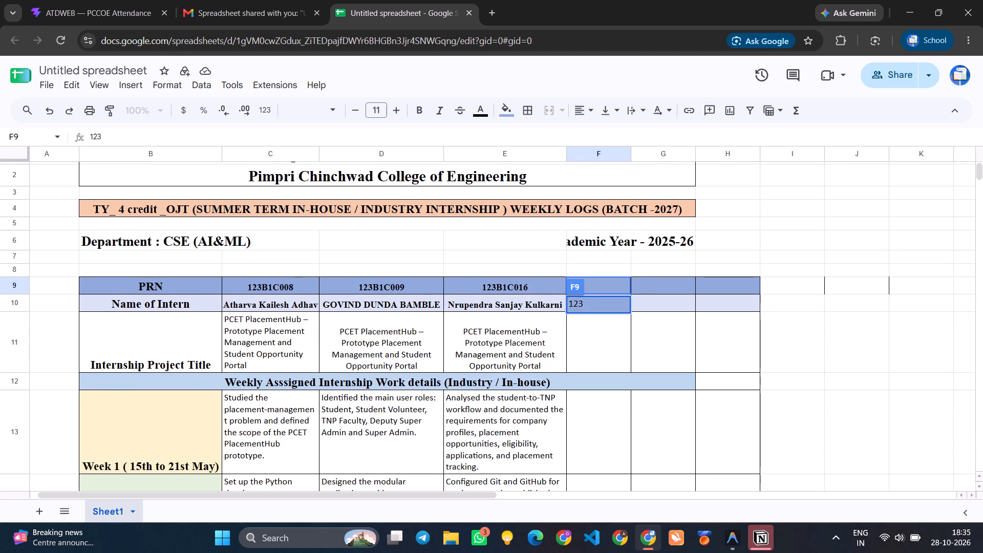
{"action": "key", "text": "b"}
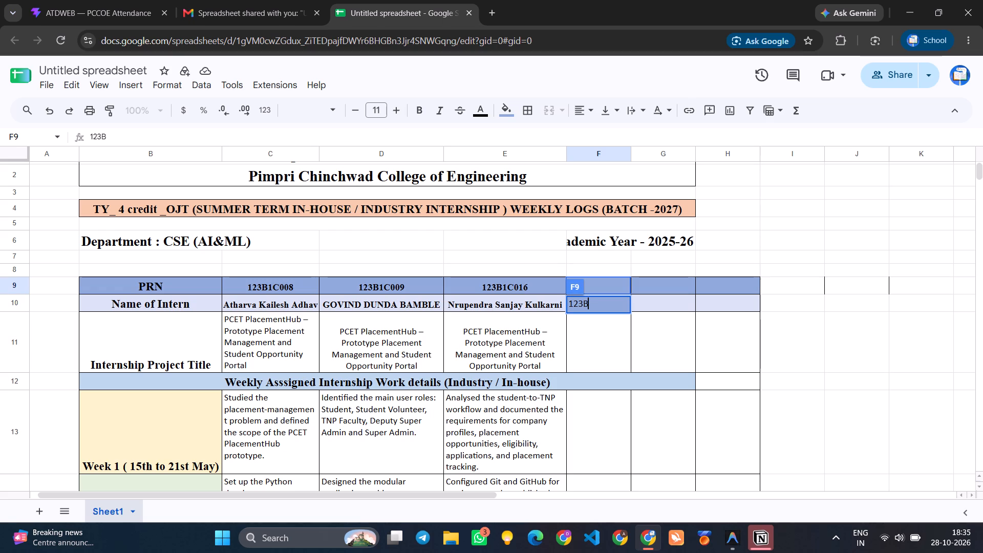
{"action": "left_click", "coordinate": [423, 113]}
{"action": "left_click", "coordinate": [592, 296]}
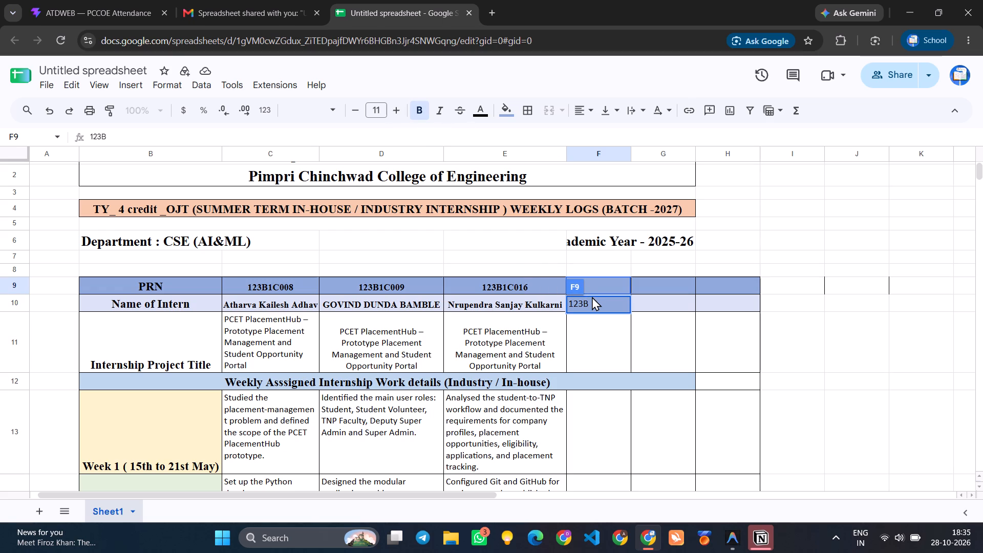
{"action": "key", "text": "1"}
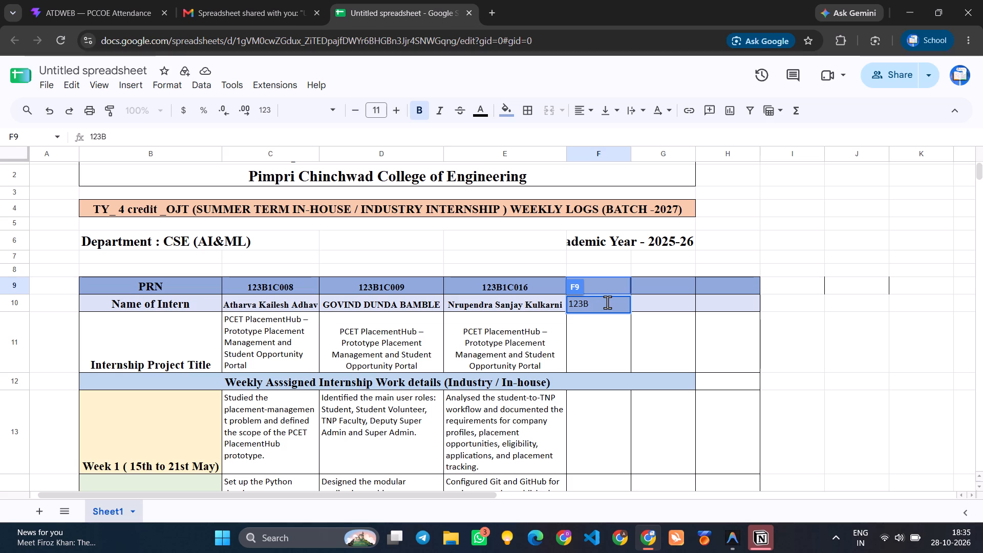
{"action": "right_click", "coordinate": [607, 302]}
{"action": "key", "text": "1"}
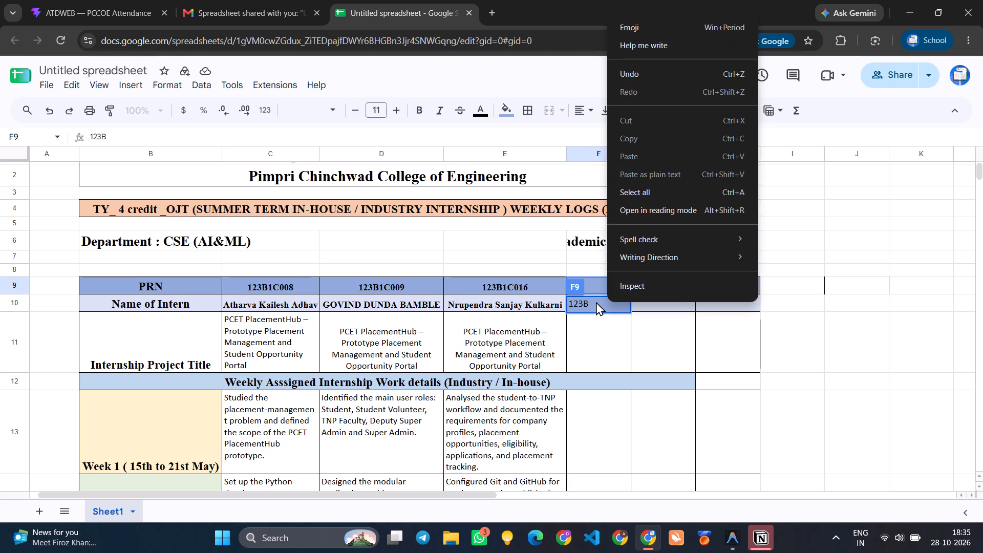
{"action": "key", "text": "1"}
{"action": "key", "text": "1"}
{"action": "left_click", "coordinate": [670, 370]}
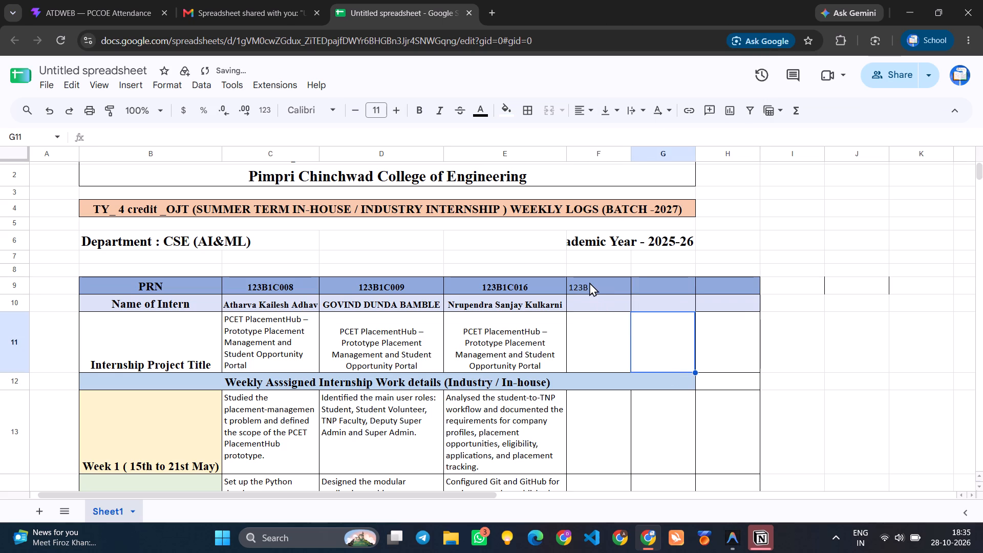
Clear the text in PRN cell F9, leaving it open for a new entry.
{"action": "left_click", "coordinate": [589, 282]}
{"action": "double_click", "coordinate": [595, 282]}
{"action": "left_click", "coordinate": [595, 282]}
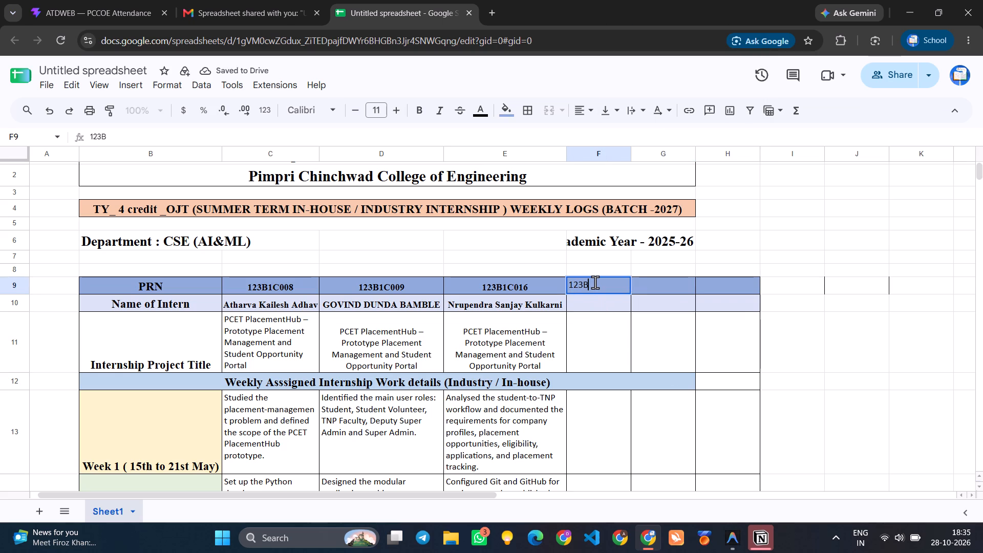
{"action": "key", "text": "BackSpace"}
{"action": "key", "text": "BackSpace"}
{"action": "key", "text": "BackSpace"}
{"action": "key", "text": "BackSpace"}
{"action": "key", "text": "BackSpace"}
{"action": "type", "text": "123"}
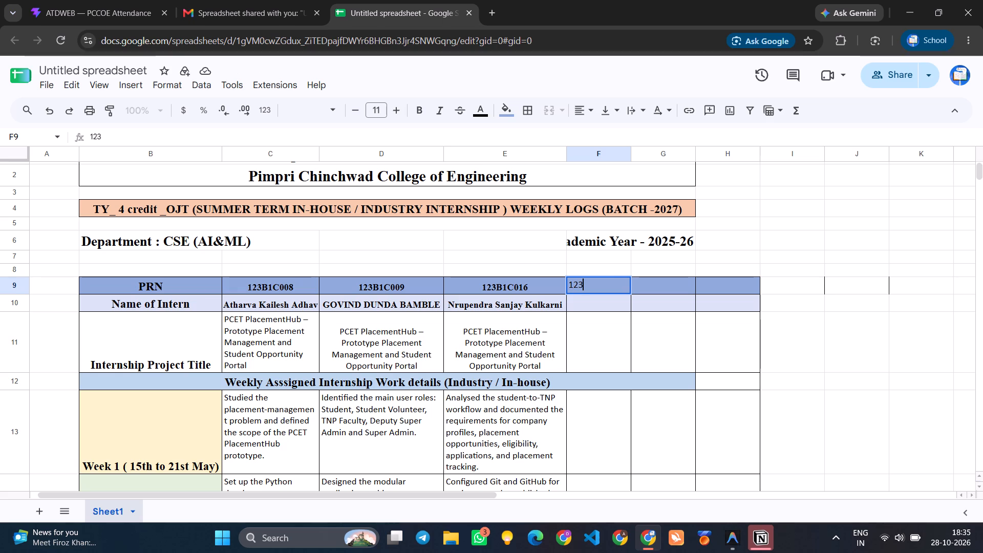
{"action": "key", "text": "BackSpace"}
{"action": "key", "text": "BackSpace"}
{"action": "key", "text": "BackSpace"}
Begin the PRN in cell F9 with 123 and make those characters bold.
{"action": "left_click", "coordinate": [421, 112]}
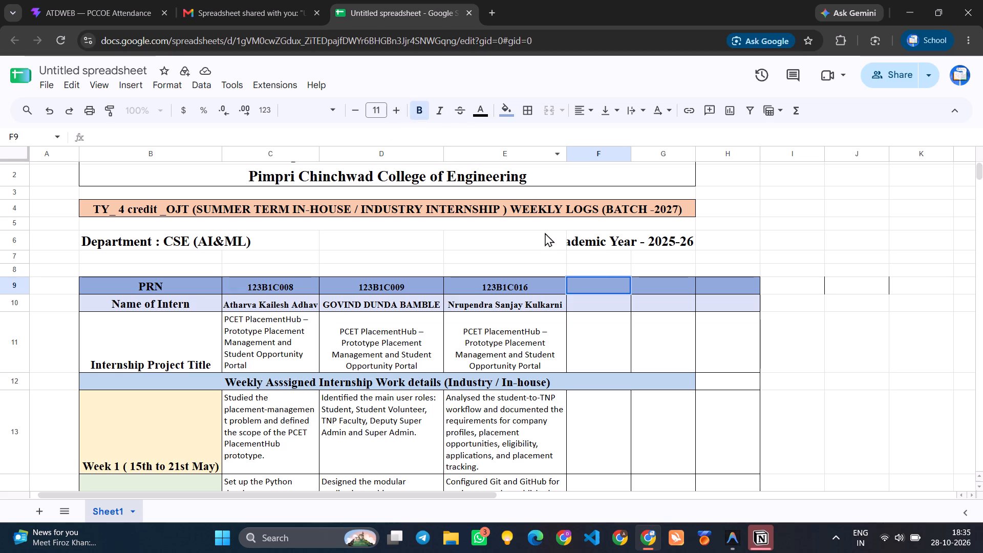
{"action": "left_click", "coordinate": [580, 283]}
{"action": "type", "text": "12"}
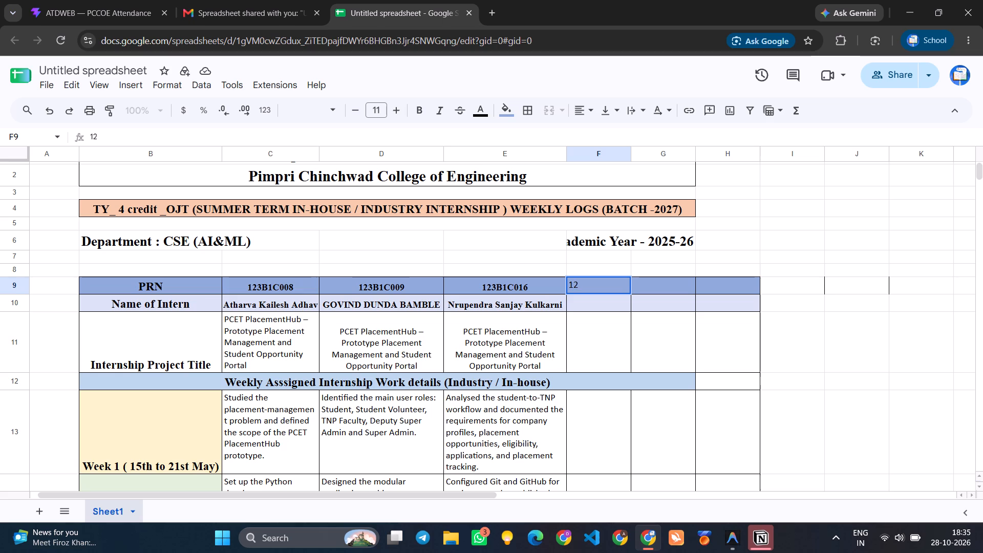
{"action": "key", "text": "3"}
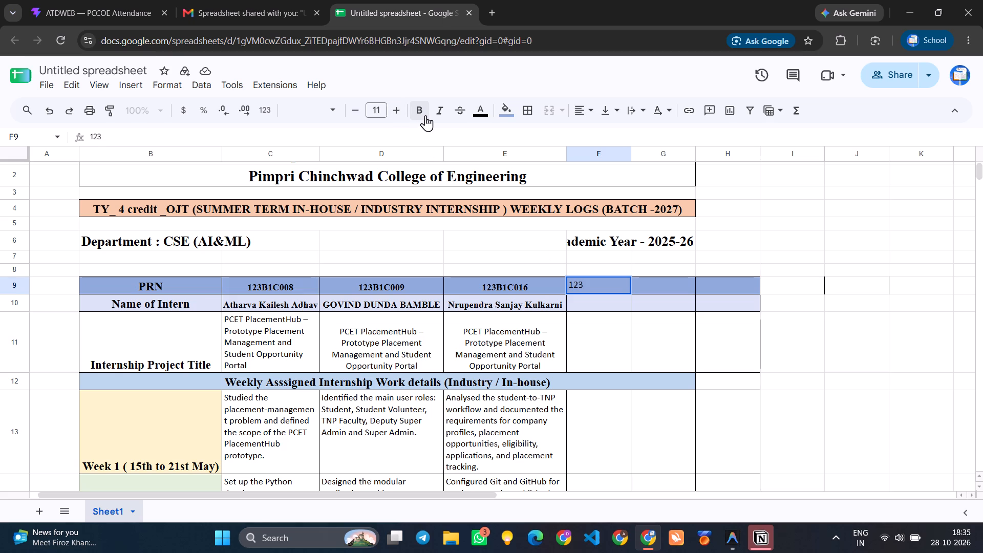
{"action": "left_click", "coordinate": [425, 115]}
{"action": "left_click_drag", "start_coordinate": [595, 282], "coordinate": [558, 287]}
{"action": "left_click", "coordinate": [421, 112]}
{"action": "left_click", "coordinate": [421, 112]}
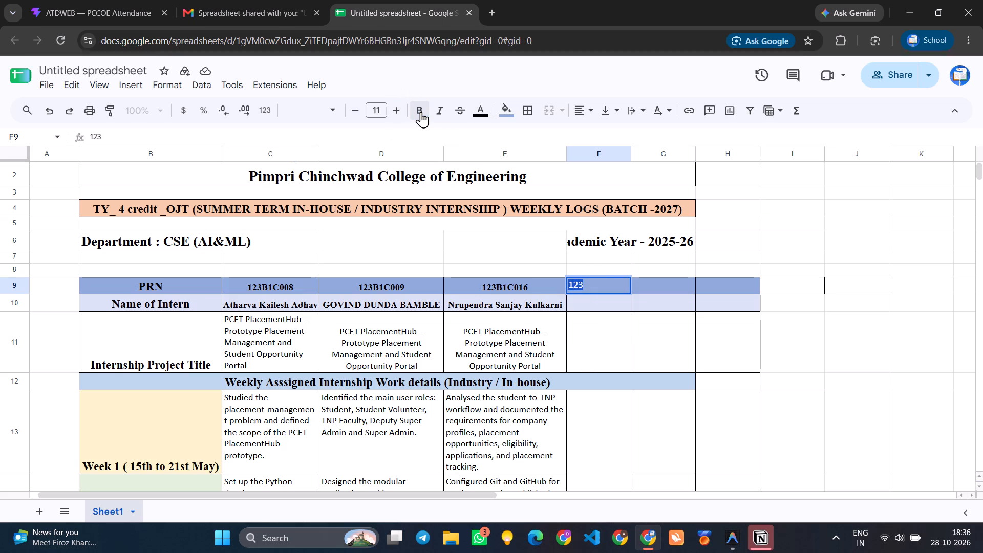
{"action": "left_click", "coordinate": [421, 112]}
{"action": "left_click", "coordinate": [588, 282]}
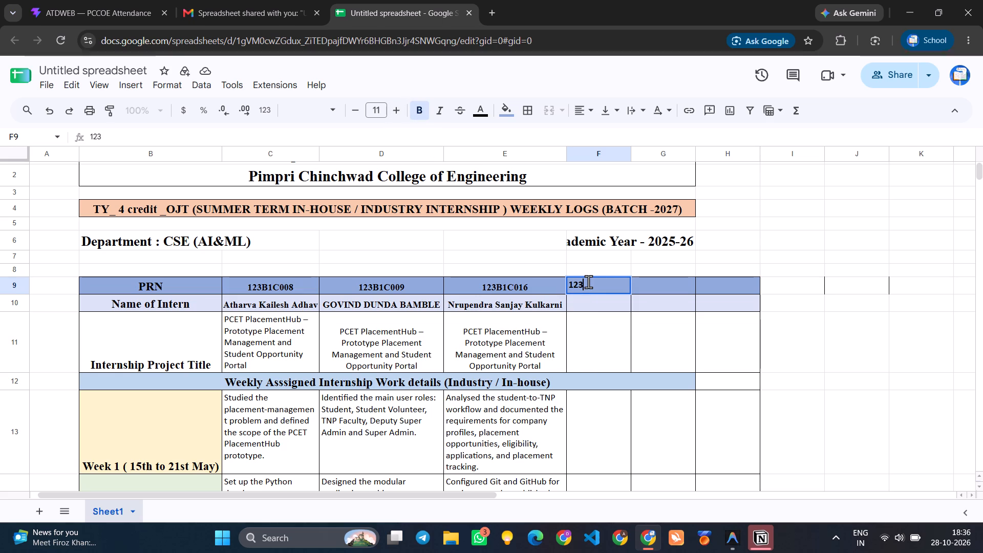
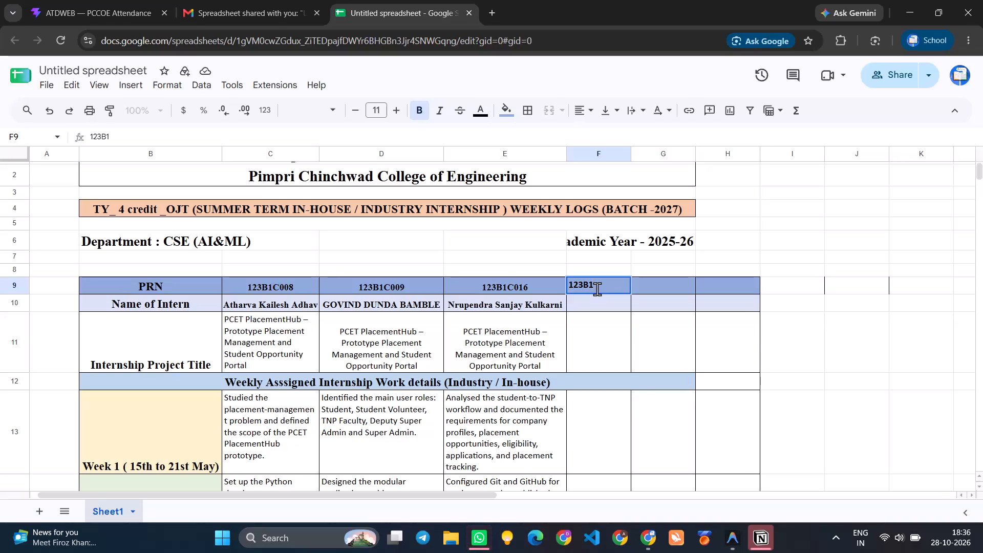
Complete the intern's PRN in cell F9, correcting the mistyped characters along the way.
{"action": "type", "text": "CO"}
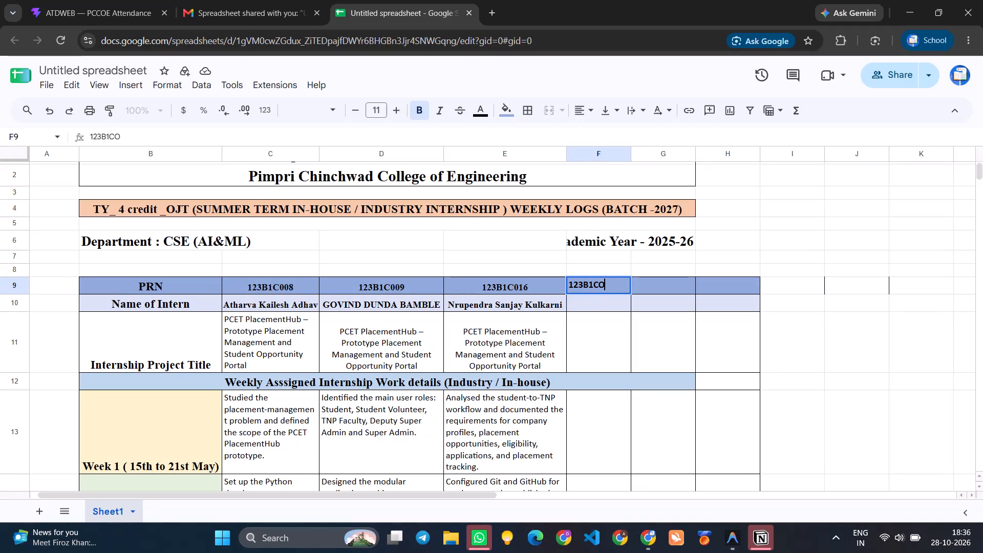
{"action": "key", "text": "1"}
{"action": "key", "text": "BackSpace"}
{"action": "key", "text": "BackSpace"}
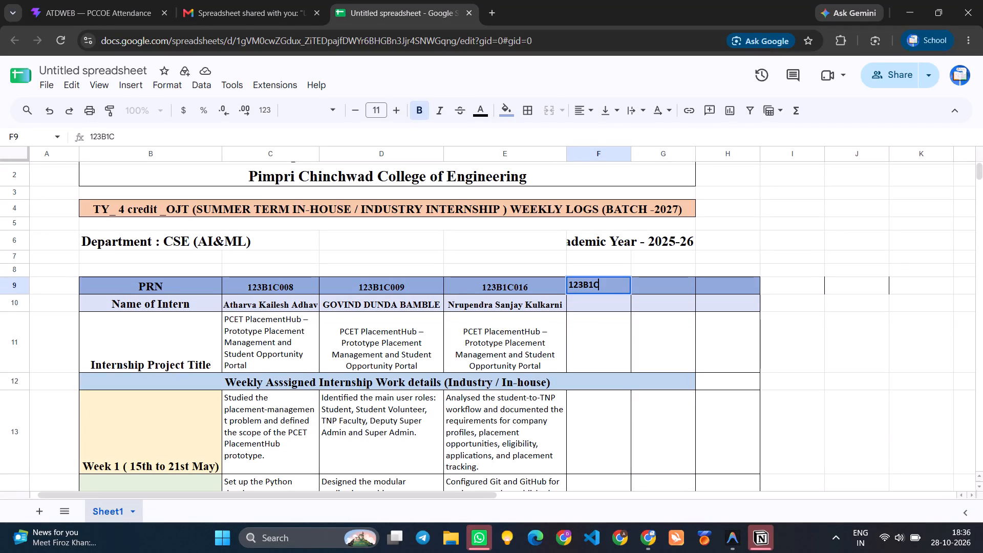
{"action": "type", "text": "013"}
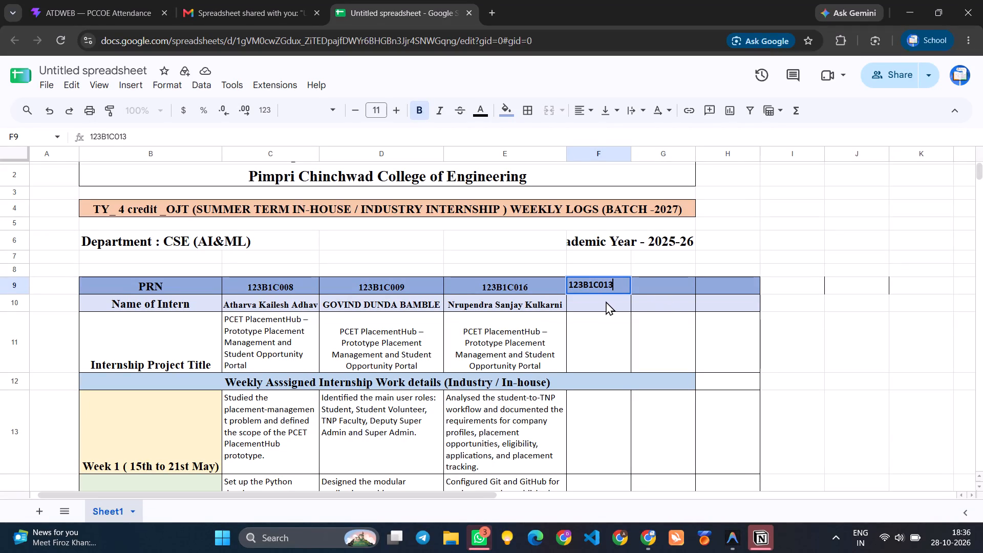
{"action": "left_click", "coordinate": [606, 301]}
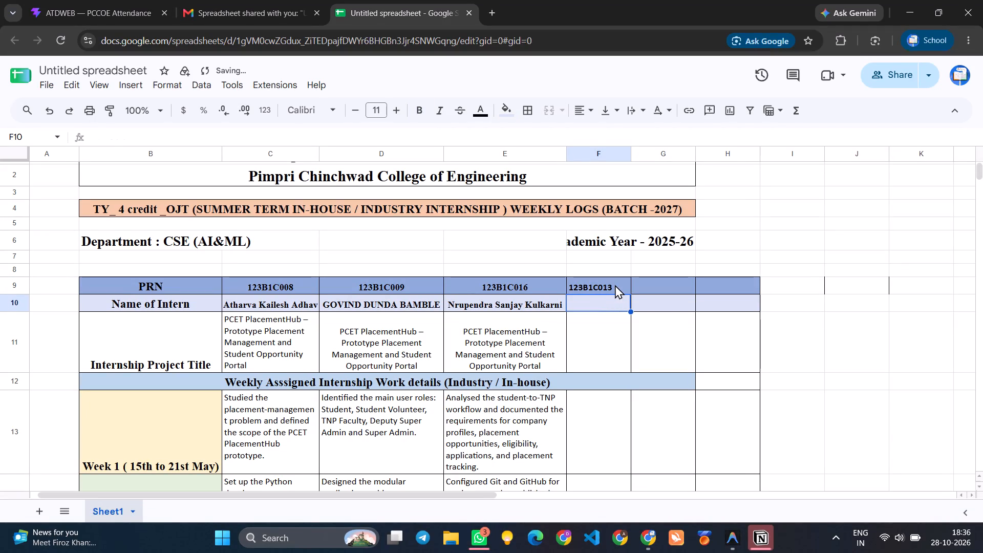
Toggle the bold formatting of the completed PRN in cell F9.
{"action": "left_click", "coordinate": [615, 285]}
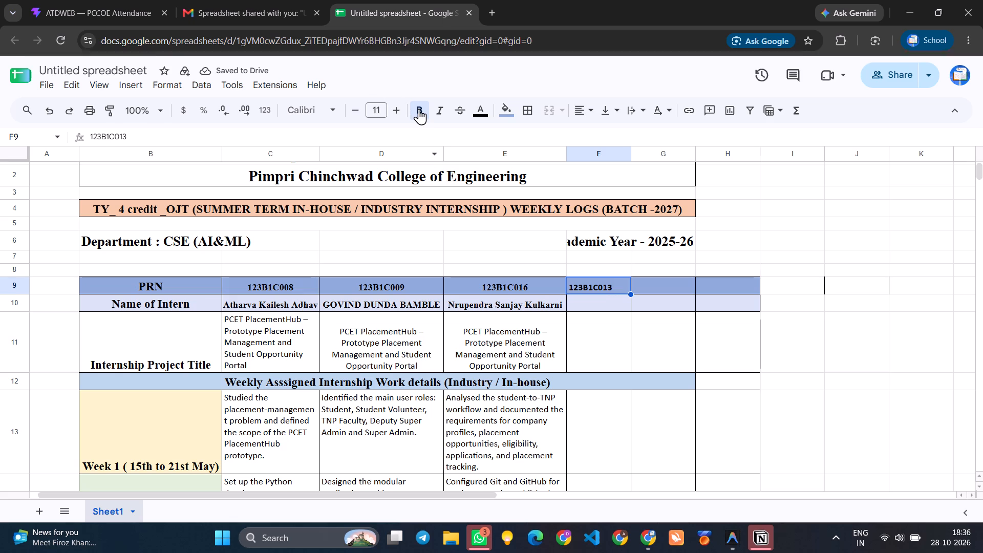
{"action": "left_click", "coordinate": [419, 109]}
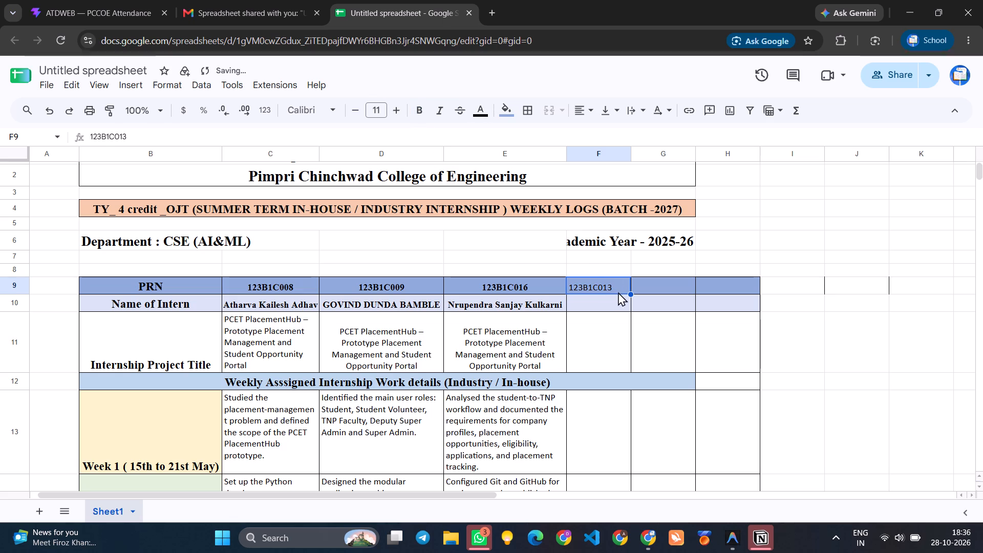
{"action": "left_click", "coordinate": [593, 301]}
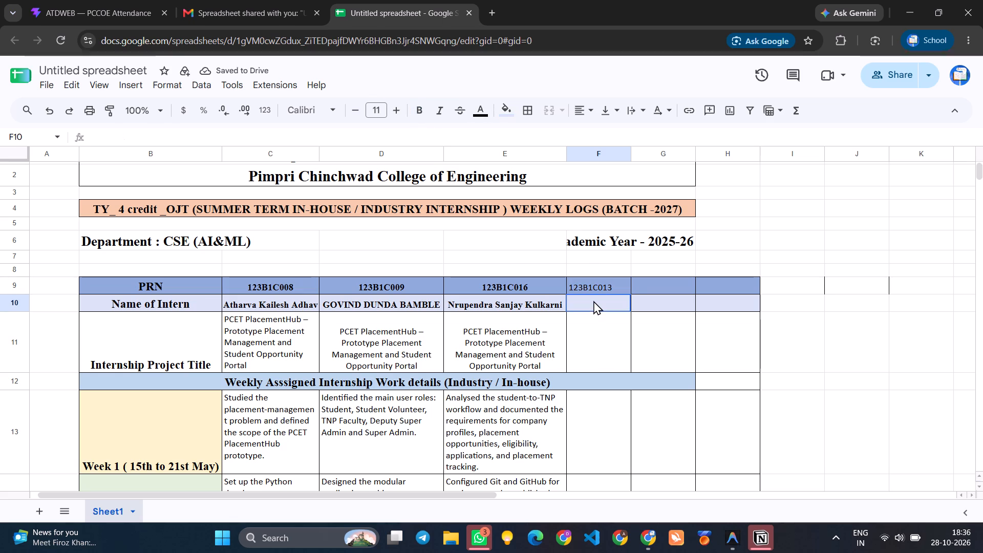
Check the formatting of the existing PRN and name cells in columns D and E, and make the PRN in F9 bold.
{"action": "left_click_drag", "start_coordinate": [410, 282], "coordinate": [356, 284]}
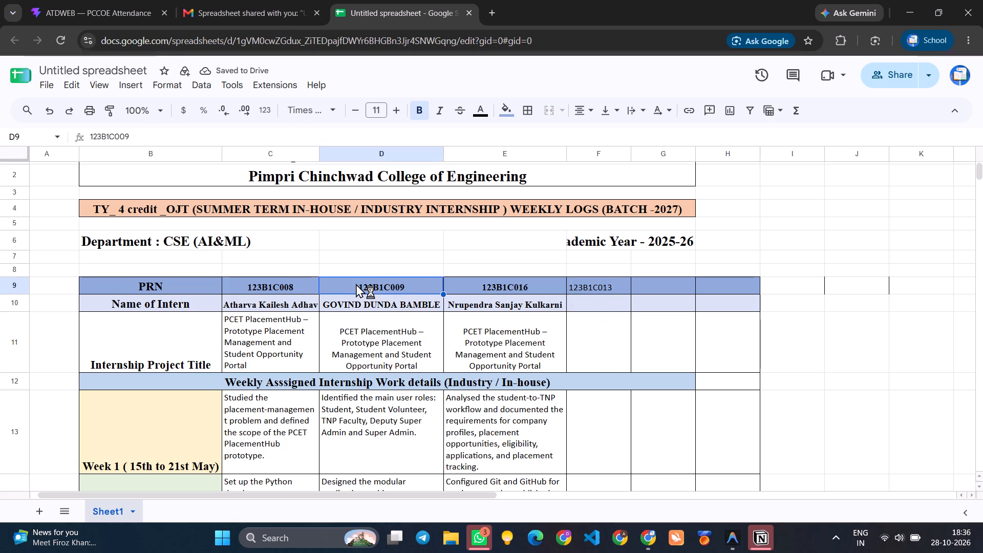
{"action": "left_click", "coordinate": [356, 284]}
{"action": "left_click", "coordinate": [524, 276]}
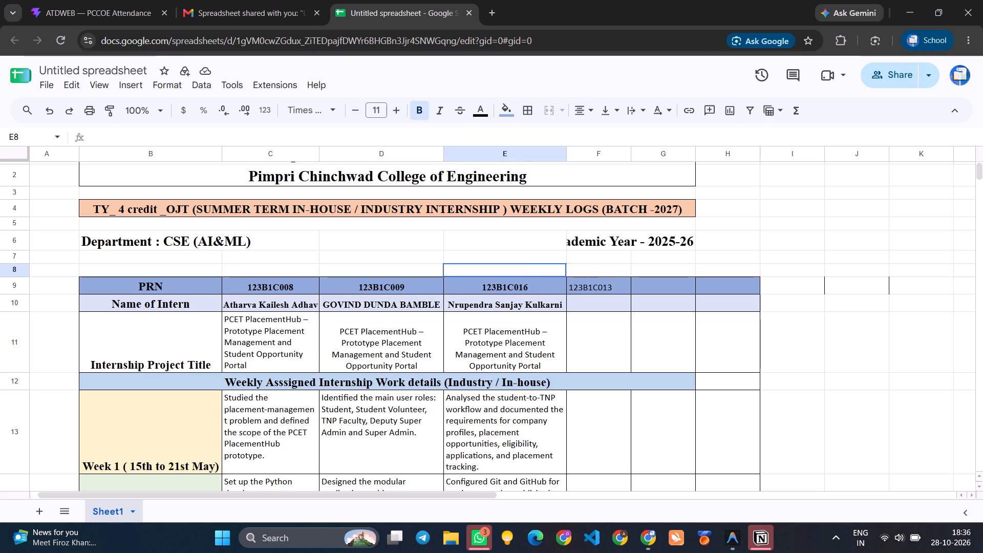
{"action": "left_click", "coordinate": [519, 282]}
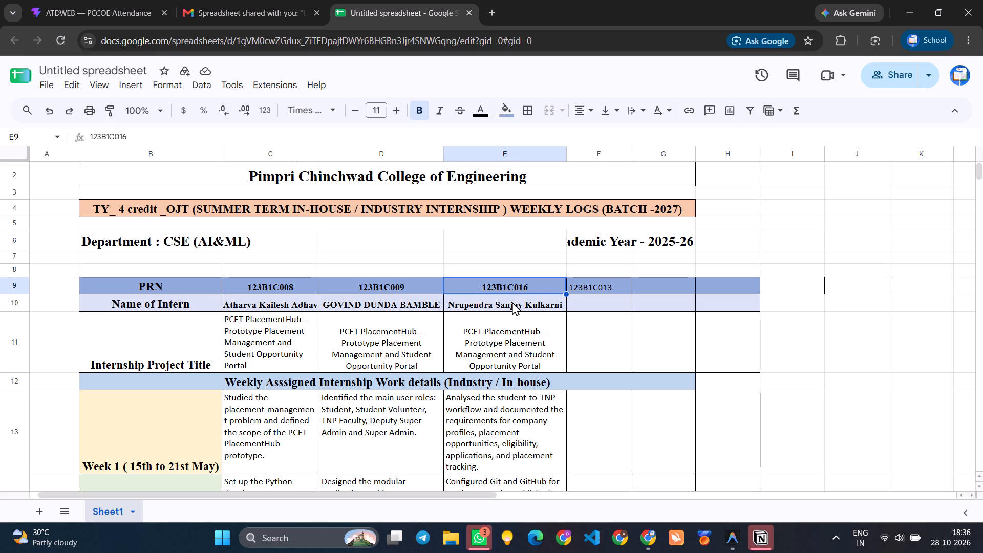
{"action": "left_click", "coordinate": [512, 302]}
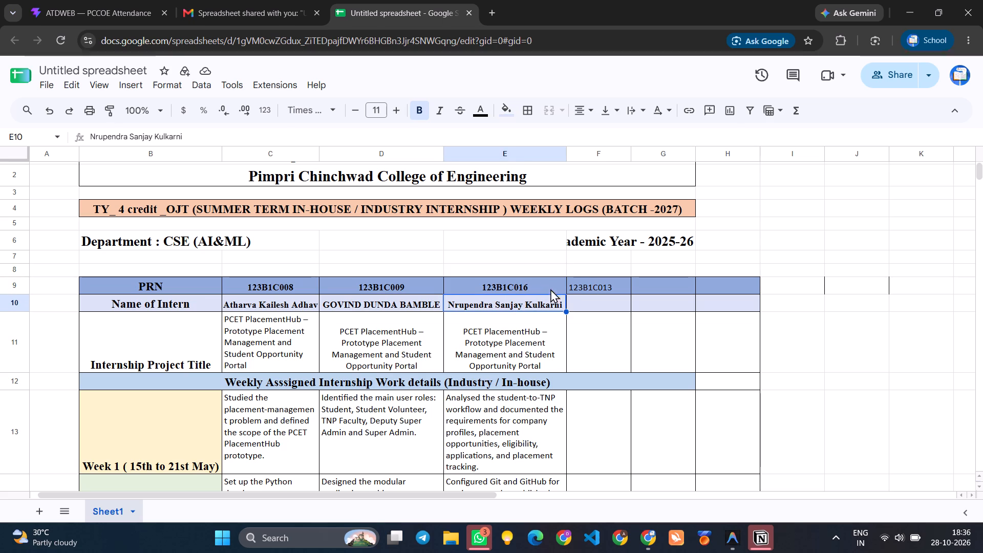
{"action": "left_click", "coordinate": [597, 283]}
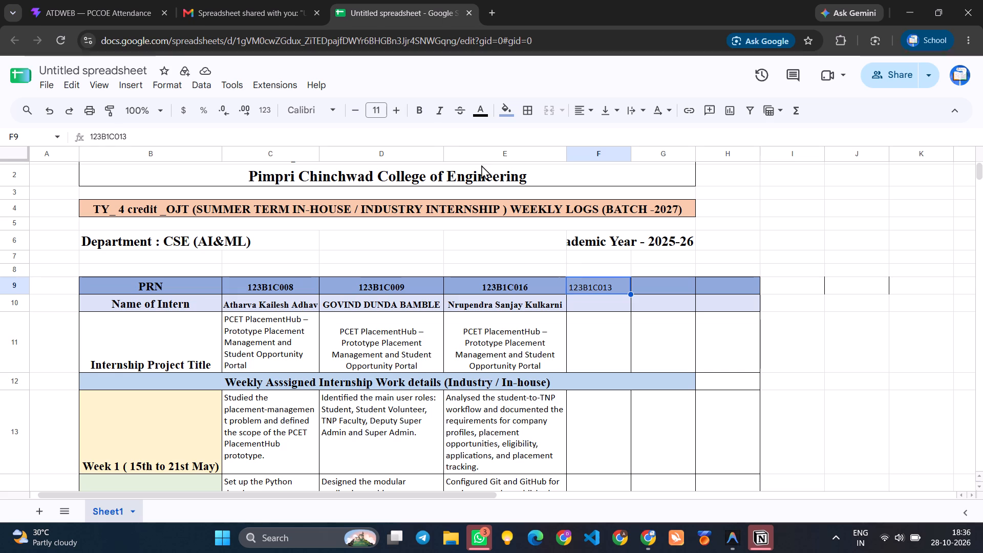
{"action": "left_click", "coordinate": [419, 115]}
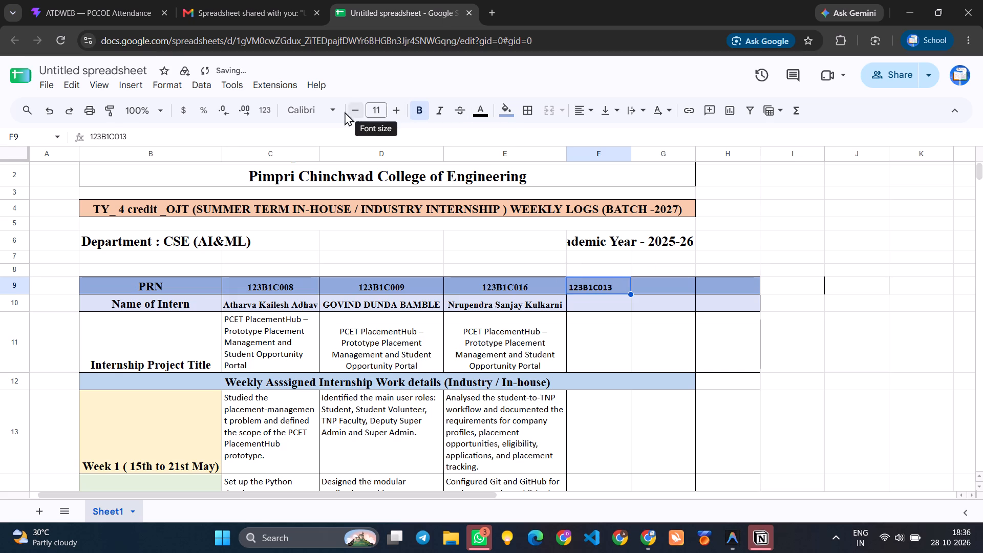
Set the font of PRN cell F9 to Times New Roman to match the PRN in cell E9.
{"action": "left_click", "coordinate": [484, 286]}
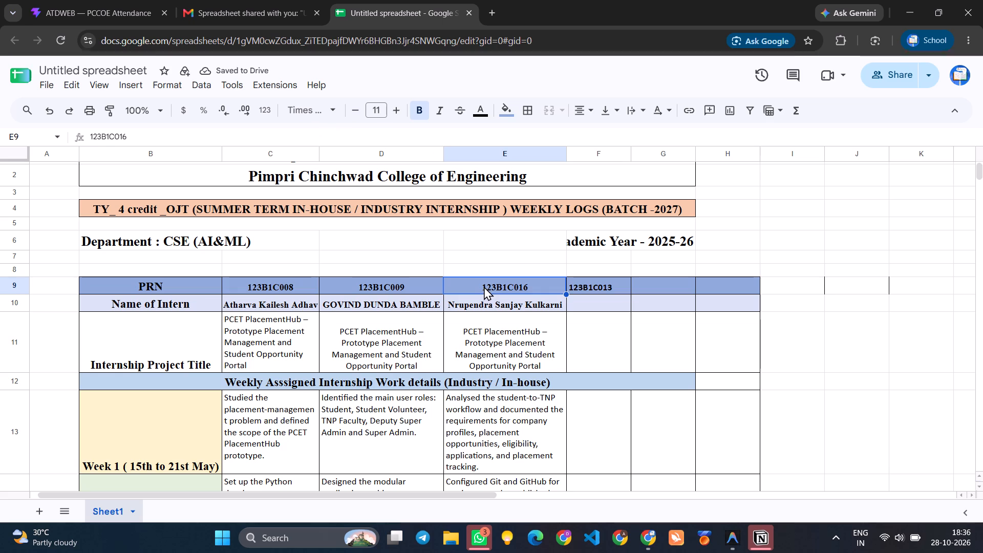
{"action": "left_click", "coordinate": [590, 289]}
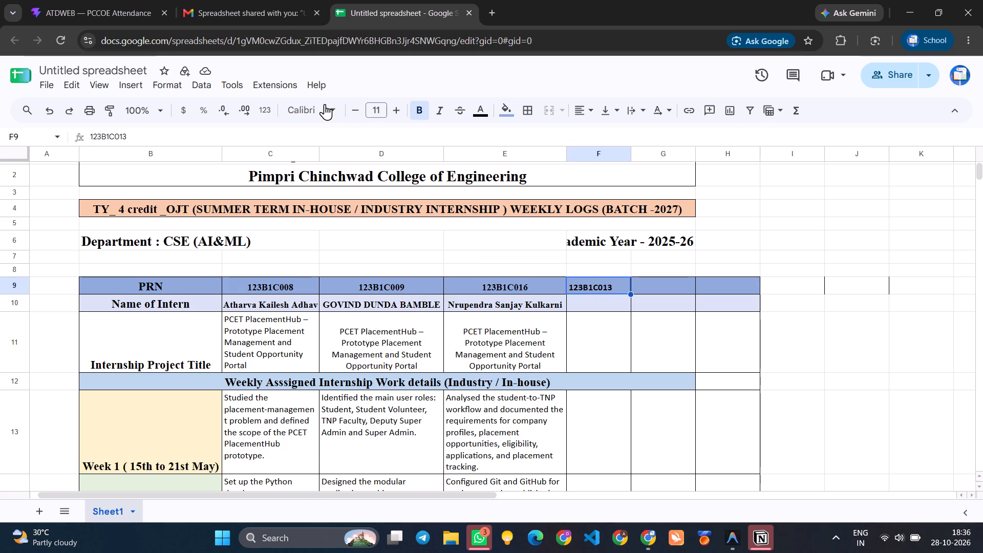
{"action": "left_click", "coordinate": [325, 104]}
{"action": "scroll", "coordinate": [360, 321], "scroll_direction": "down", "scroll_amount": 1}
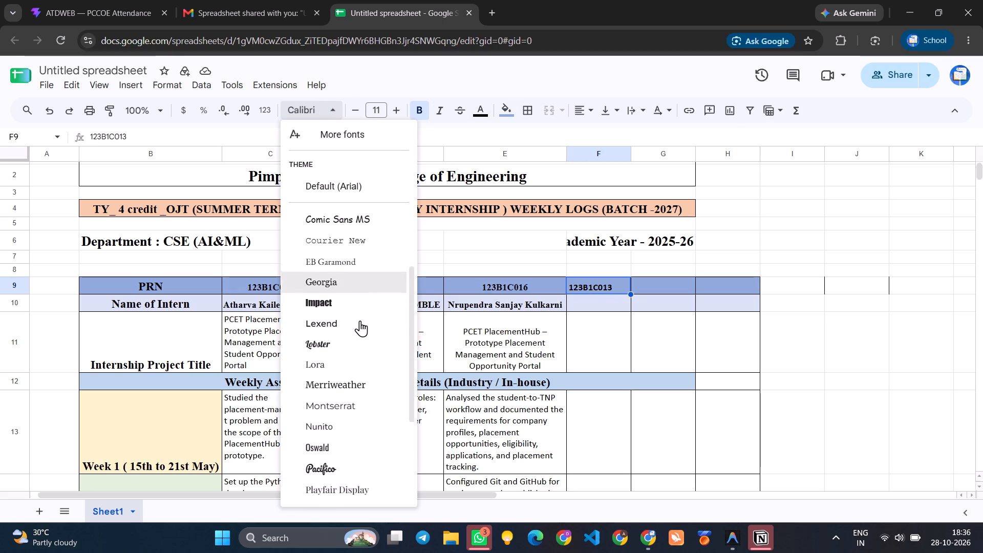
{"action": "scroll", "coordinate": [360, 321], "scroll_direction": "down", "scroll_amount": 1}
{"action": "scroll", "coordinate": [334, 399], "scroll_direction": "down", "scroll_amount": 1}
{"action": "scroll", "coordinate": [334, 399], "scroll_direction": "up", "scroll_amount": 2}
{"action": "scroll", "coordinate": [334, 399], "scroll_direction": "down", "scroll_amount": 2}
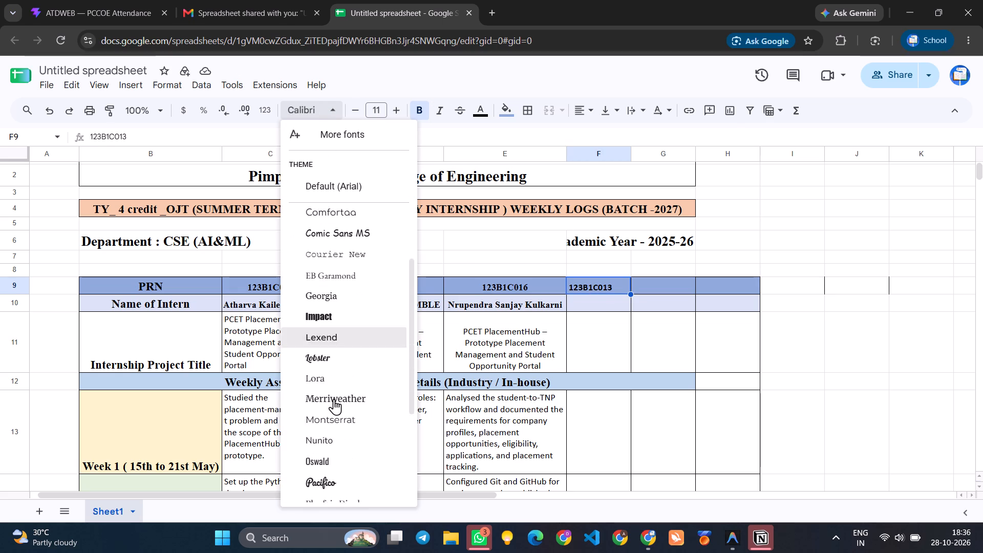
{"action": "scroll", "coordinate": [334, 399], "scroll_direction": "down", "scroll_amount": 3}
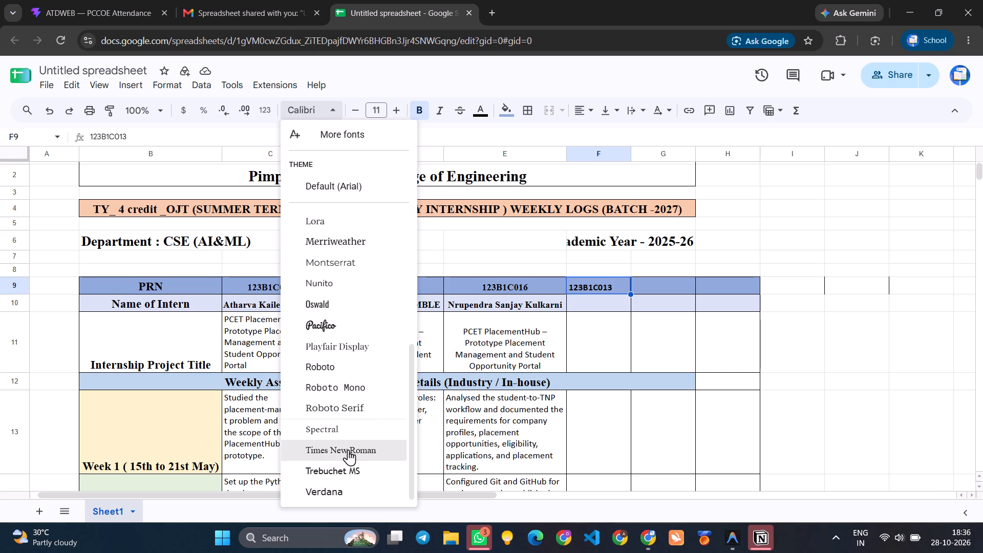
{"action": "left_click", "coordinate": [348, 450]}
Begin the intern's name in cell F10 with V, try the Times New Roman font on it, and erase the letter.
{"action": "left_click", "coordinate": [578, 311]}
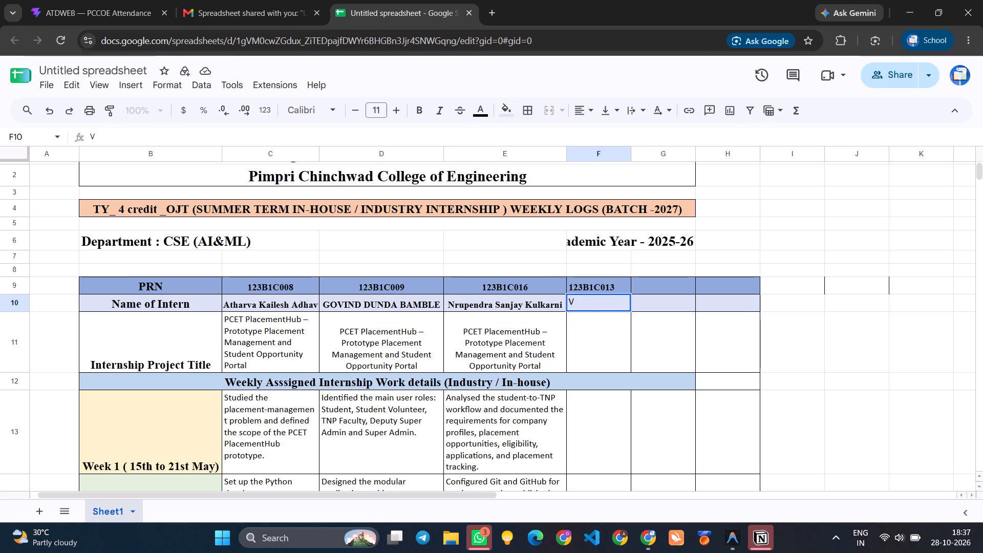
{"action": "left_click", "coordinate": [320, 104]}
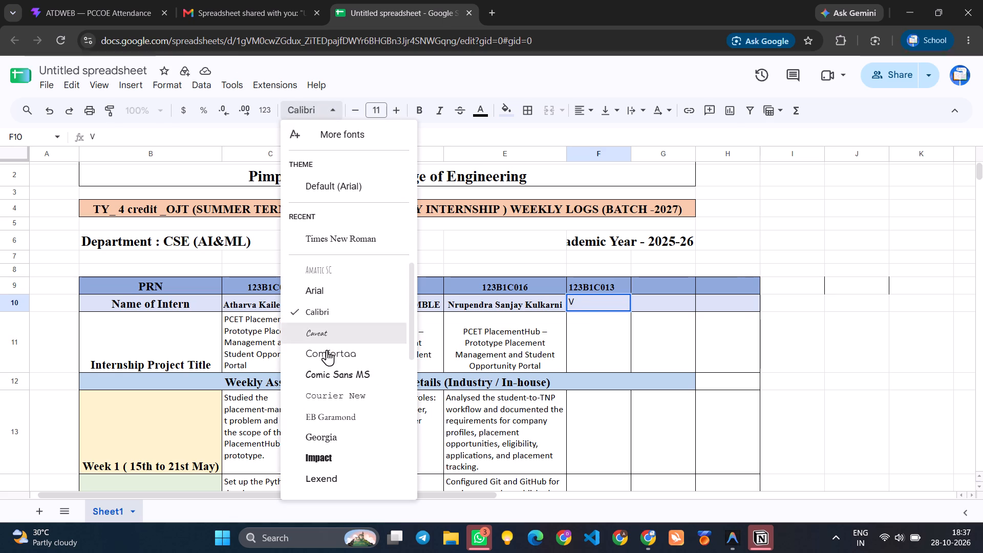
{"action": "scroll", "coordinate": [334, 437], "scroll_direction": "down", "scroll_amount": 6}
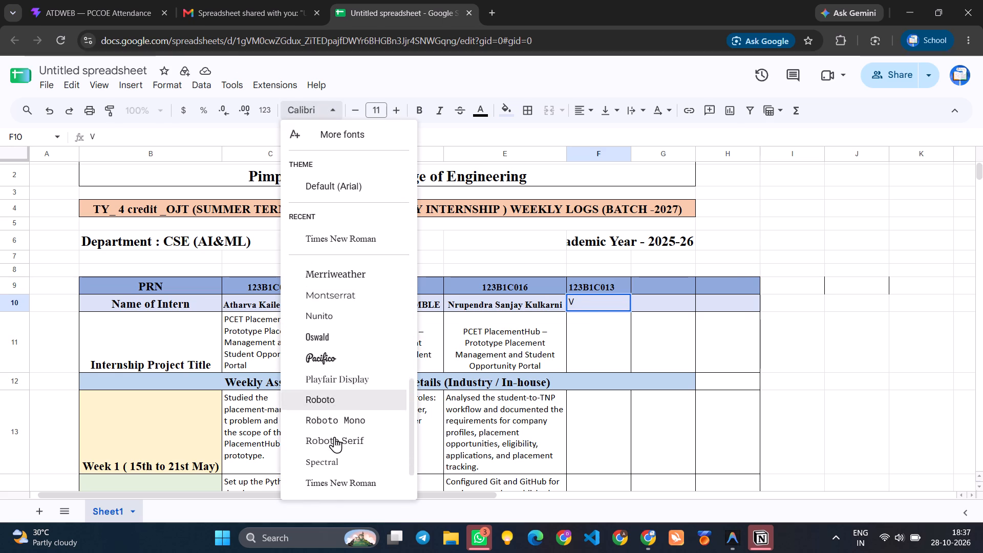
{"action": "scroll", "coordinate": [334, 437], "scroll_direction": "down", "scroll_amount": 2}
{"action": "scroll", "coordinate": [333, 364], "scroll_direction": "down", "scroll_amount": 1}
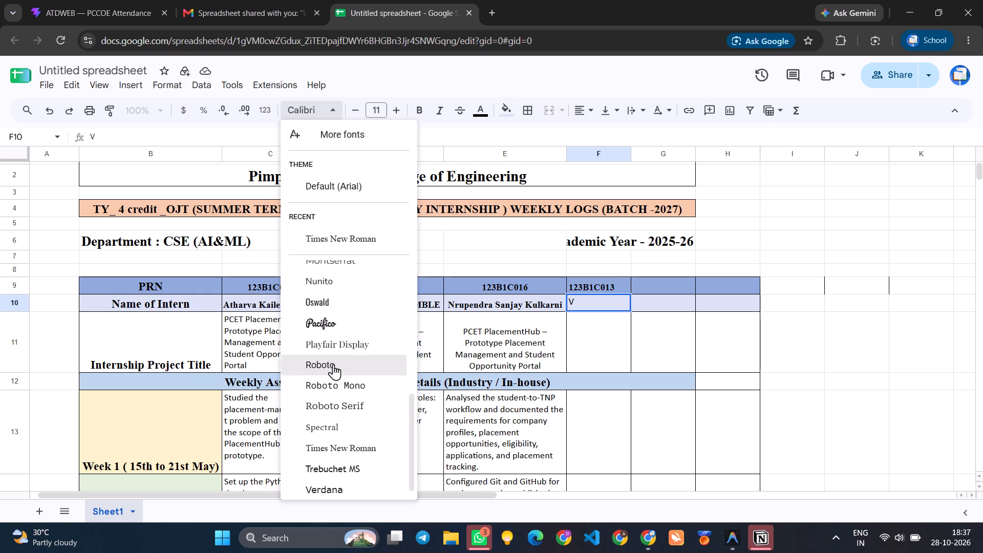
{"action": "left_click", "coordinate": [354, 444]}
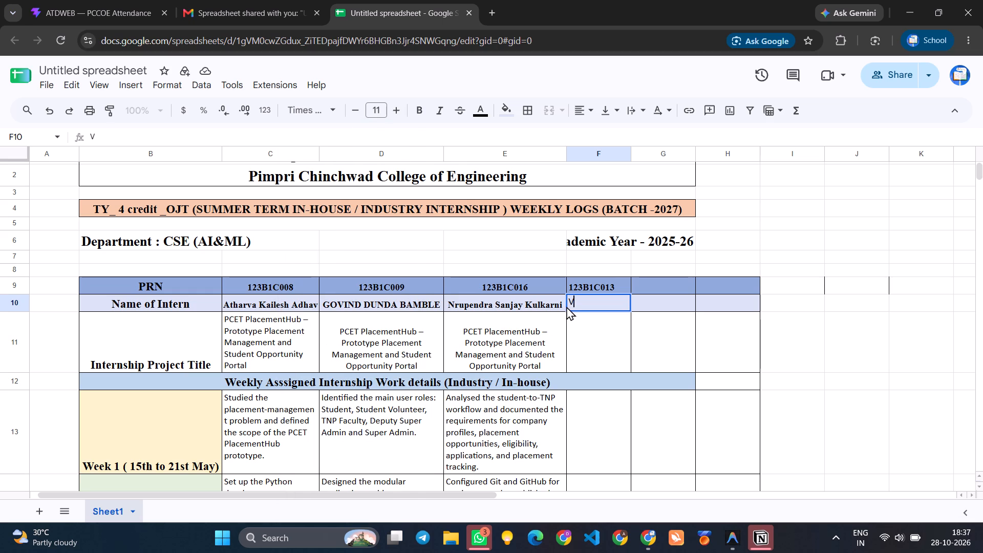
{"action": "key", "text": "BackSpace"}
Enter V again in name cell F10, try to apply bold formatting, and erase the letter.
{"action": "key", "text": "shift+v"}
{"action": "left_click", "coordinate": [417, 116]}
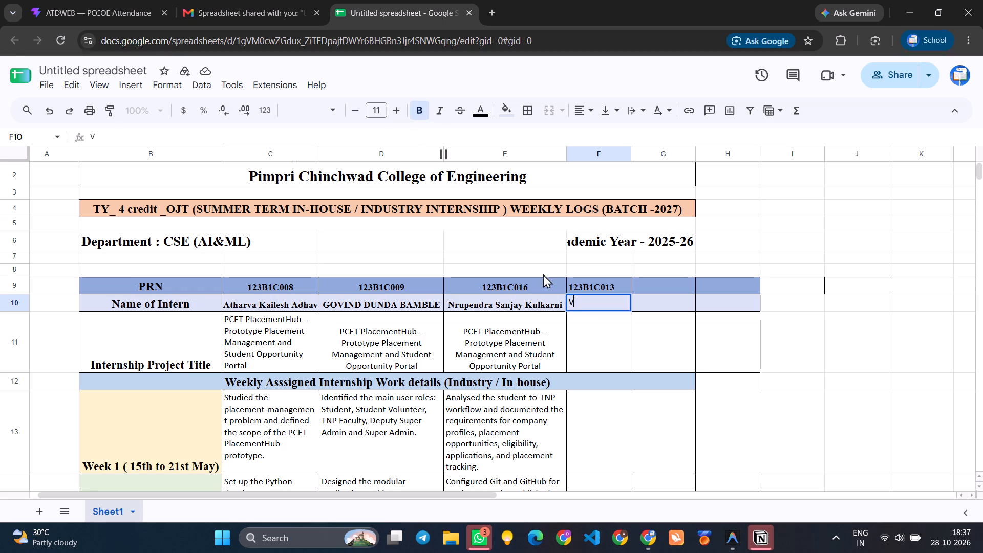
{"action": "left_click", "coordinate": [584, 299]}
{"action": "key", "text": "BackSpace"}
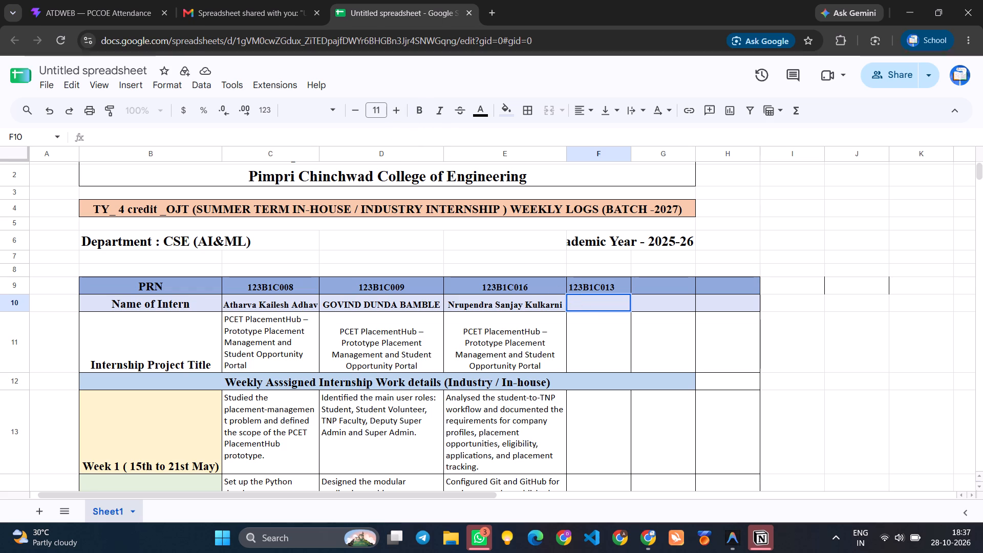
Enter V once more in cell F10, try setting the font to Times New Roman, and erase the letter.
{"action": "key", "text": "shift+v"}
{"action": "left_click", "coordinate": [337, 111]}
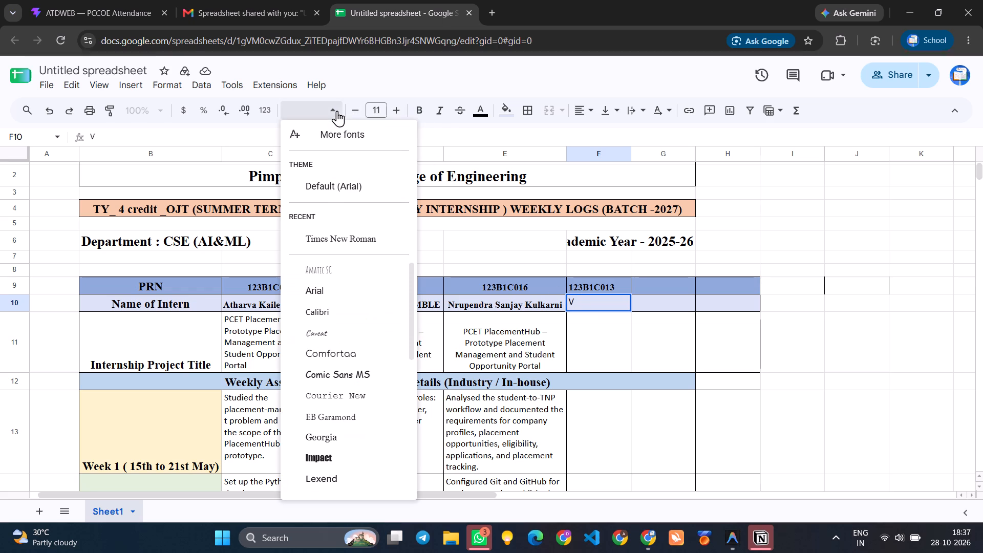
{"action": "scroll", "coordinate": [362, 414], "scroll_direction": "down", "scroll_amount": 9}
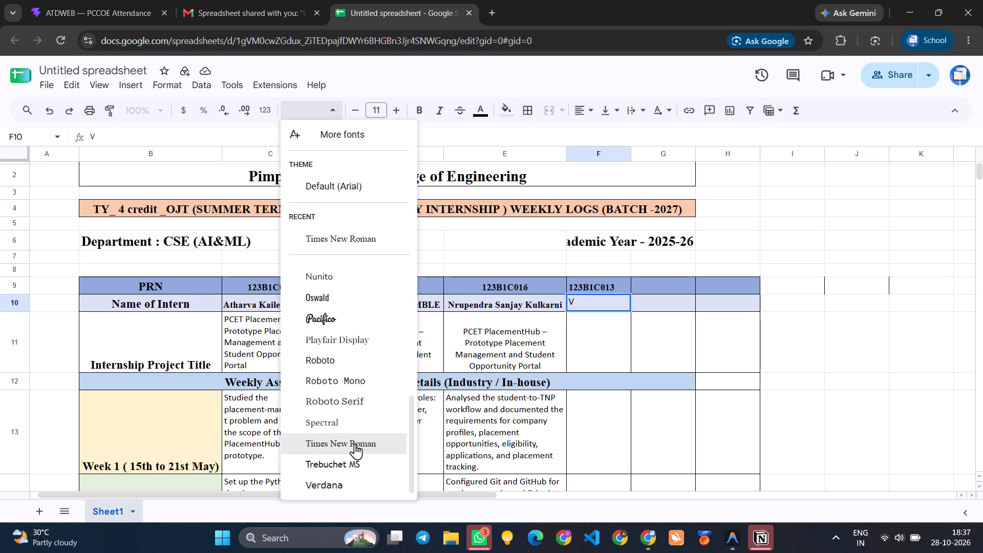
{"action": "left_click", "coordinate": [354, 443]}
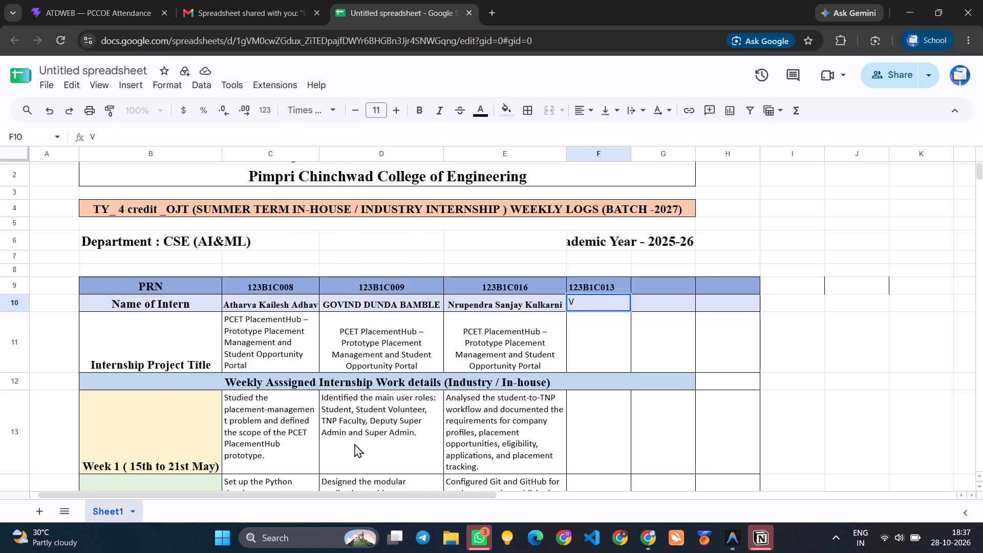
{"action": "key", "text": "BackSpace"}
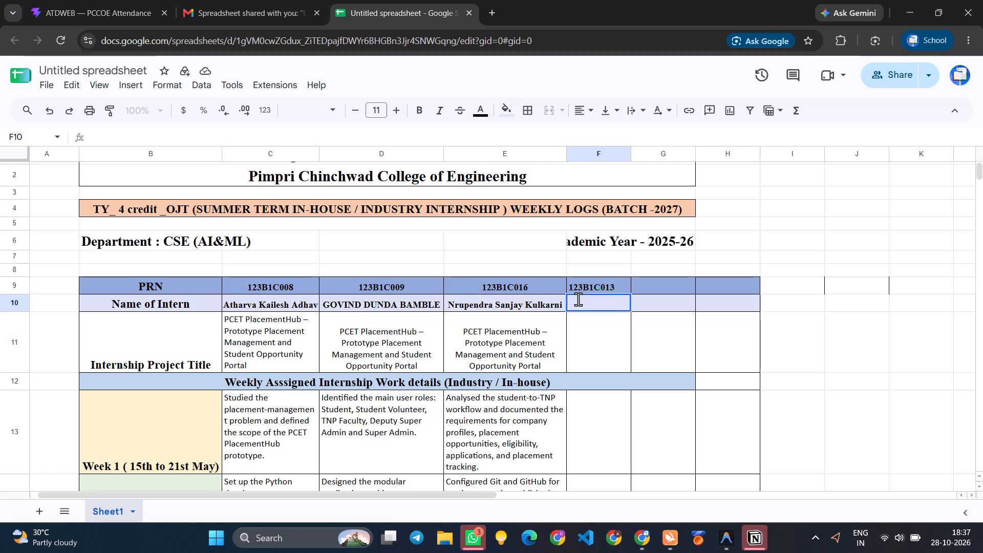
Enter the intern's full name in the Name of Intern cell F10.
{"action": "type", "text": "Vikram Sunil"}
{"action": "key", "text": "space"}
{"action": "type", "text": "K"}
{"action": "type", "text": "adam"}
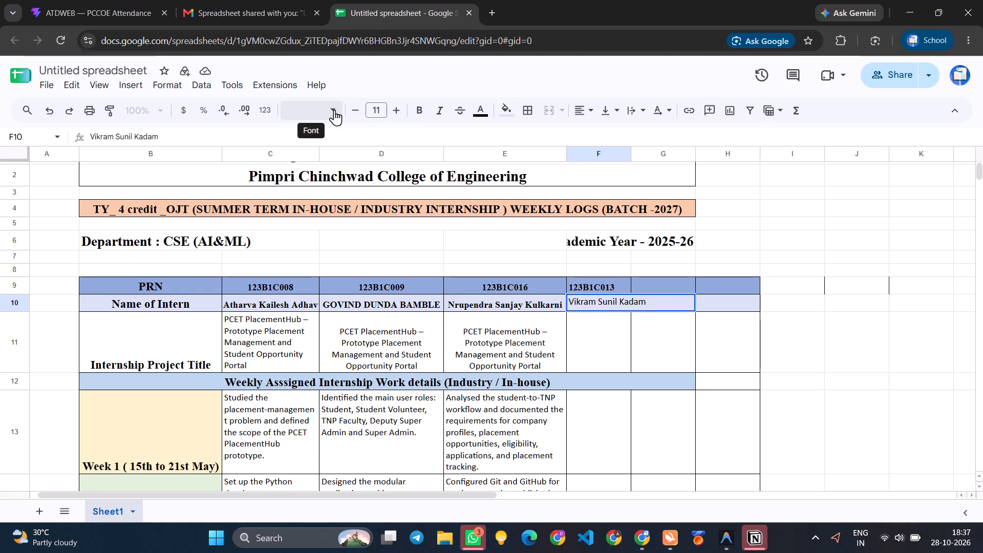
Format the whole intern's name in cell F10 as bold Times New Roman.
{"action": "left_click", "coordinate": [317, 100]}
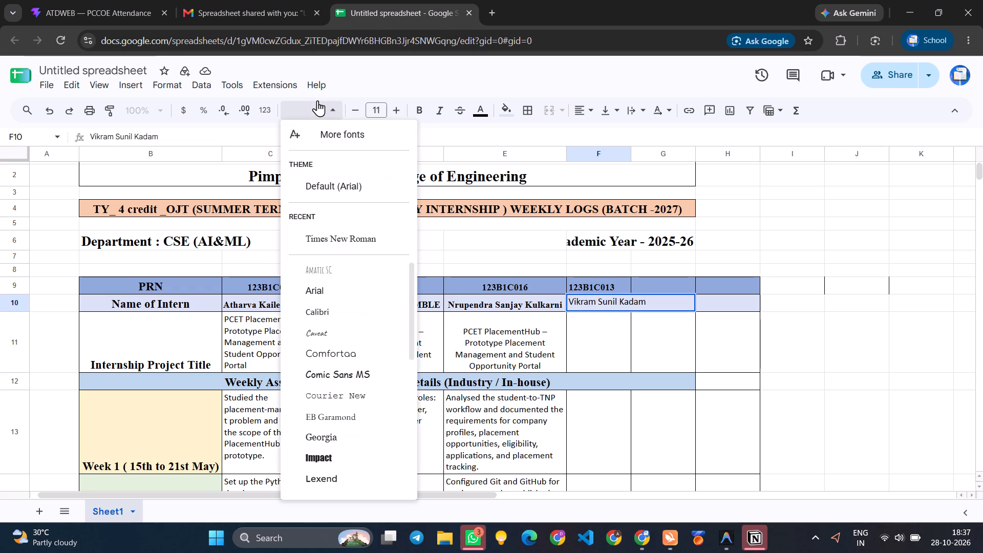
{"action": "scroll", "coordinate": [337, 411], "scroll_direction": "down", "scroll_amount": 7}
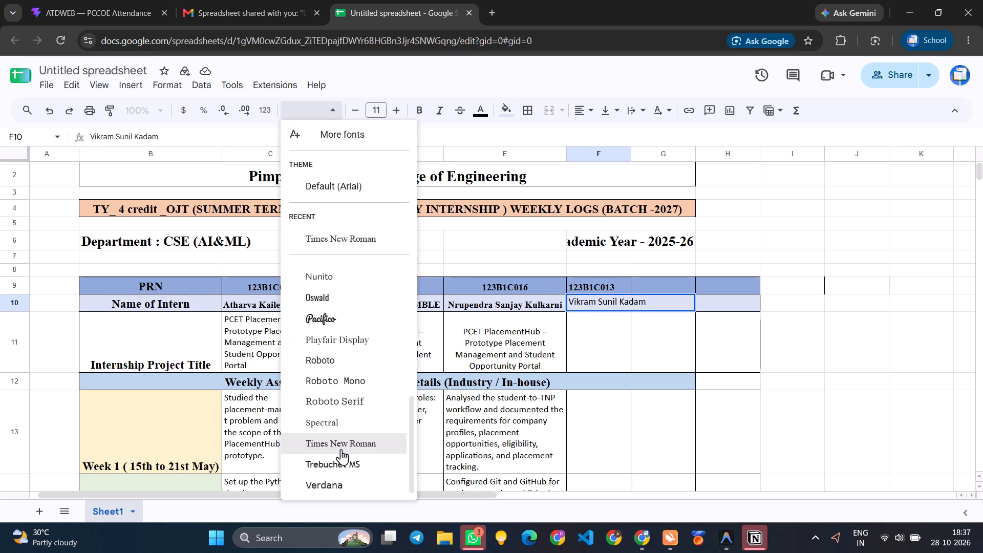
{"action": "left_click", "coordinate": [341, 449]}
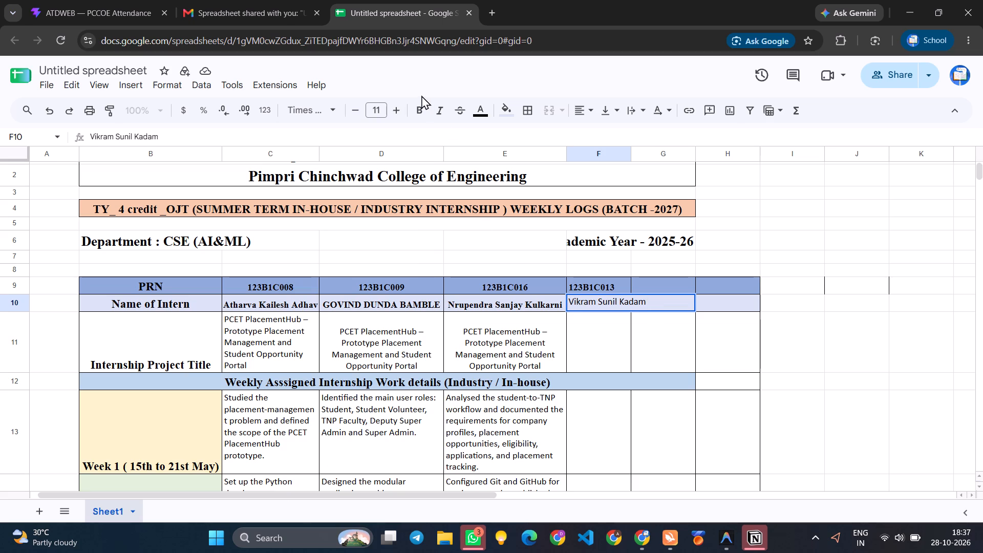
{"action": "left_click", "coordinate": [422, 107]}
{"action": "left_click_drag", "start_coordinate": [651, 301], "coordinate": [607, 301]}
{"action": "left_click_drag", "start_coordinate": [607, 301], "coordinate": [572, 301]}
{"action": "left_click", "coordinate": [668, 301]}
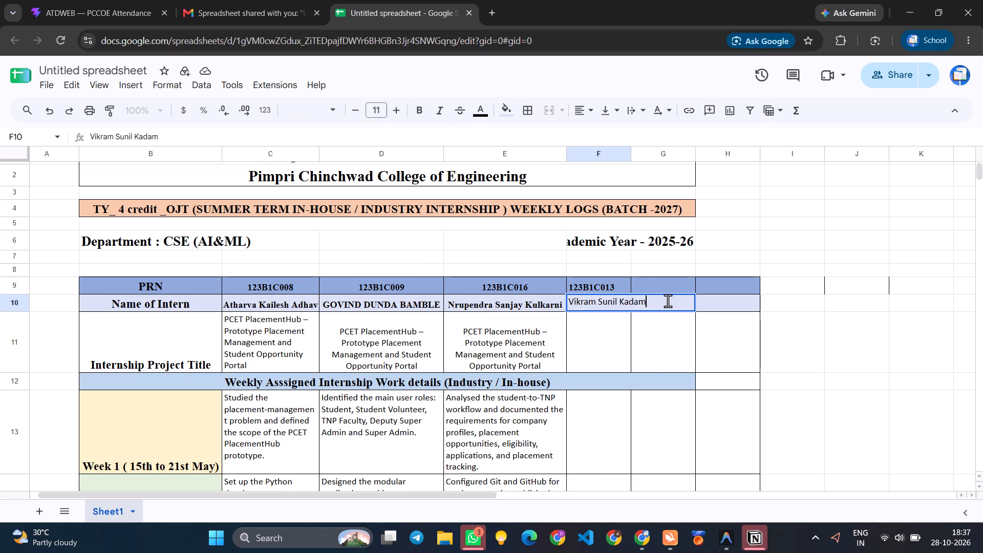
{"action": "left_click_drag", "start_coordinate": [668, 301], "coordinate": [562, 300]}
{"action": "left_click", "coordinate": [421, 114]}
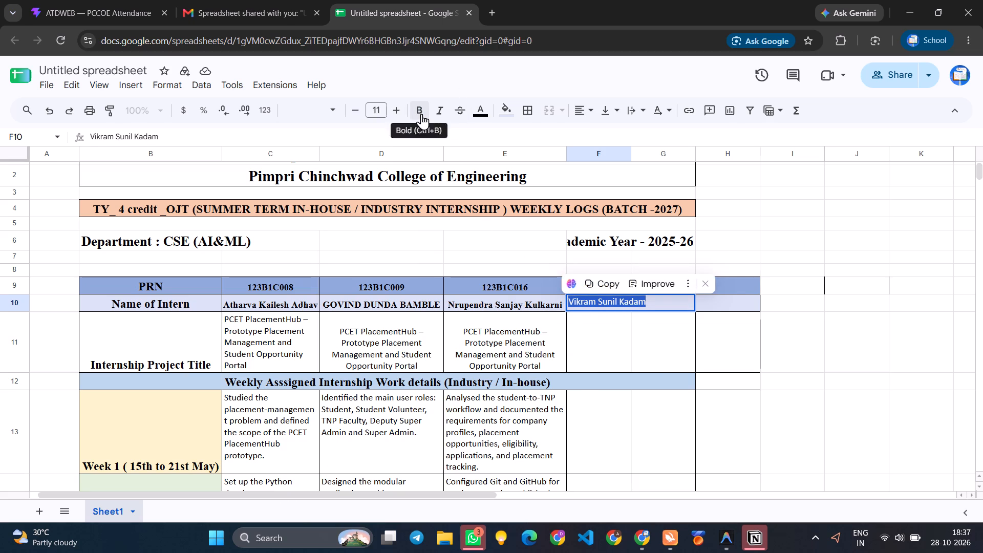
{"action": "left_click", "coordinate": [321, 112]}
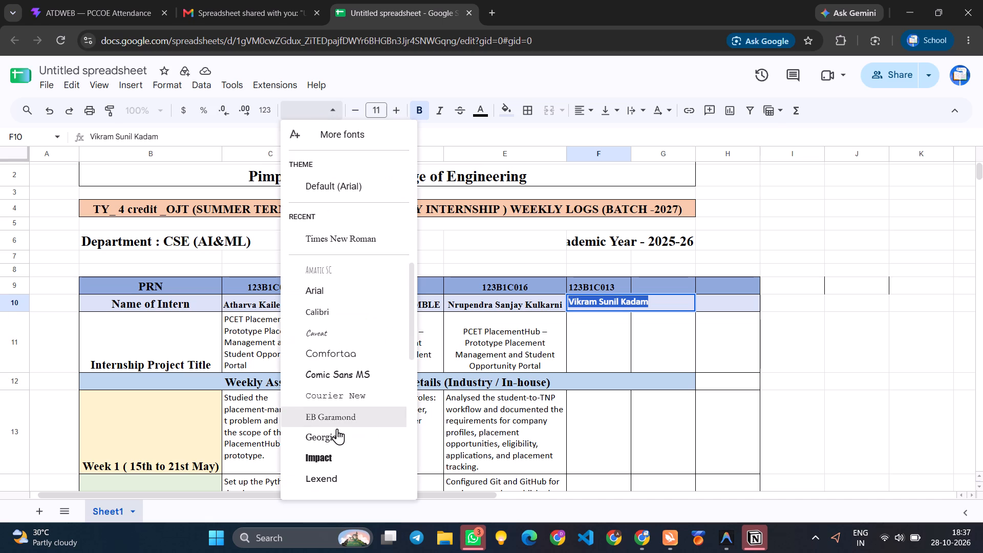
{"action": "scroll", "coordinate": [337, 429], "scroll_direction": "down", "scroll_amount": 11}
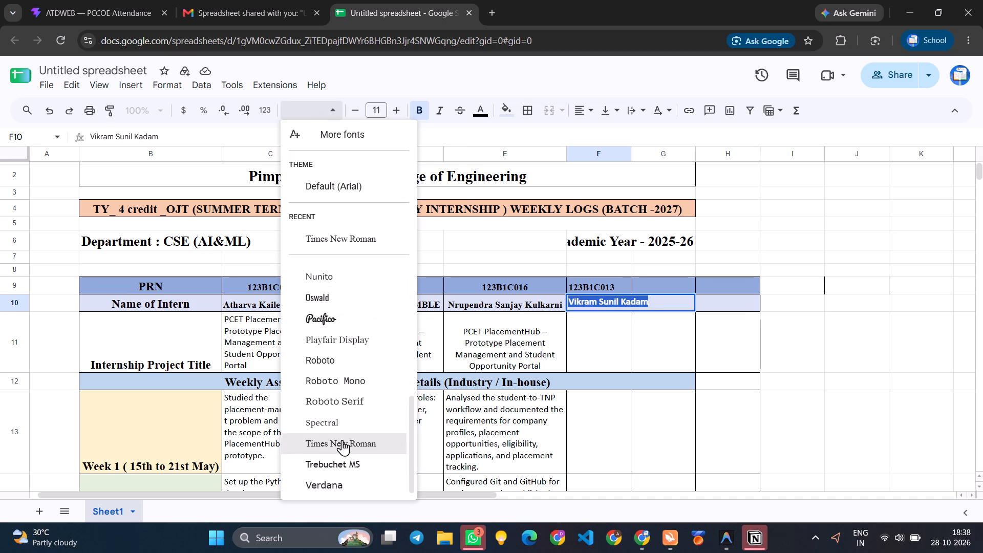
{"action": "left_click", "coordinate": [342, 440]}
{"action": "left_click", "coordinate": [666, 336]}
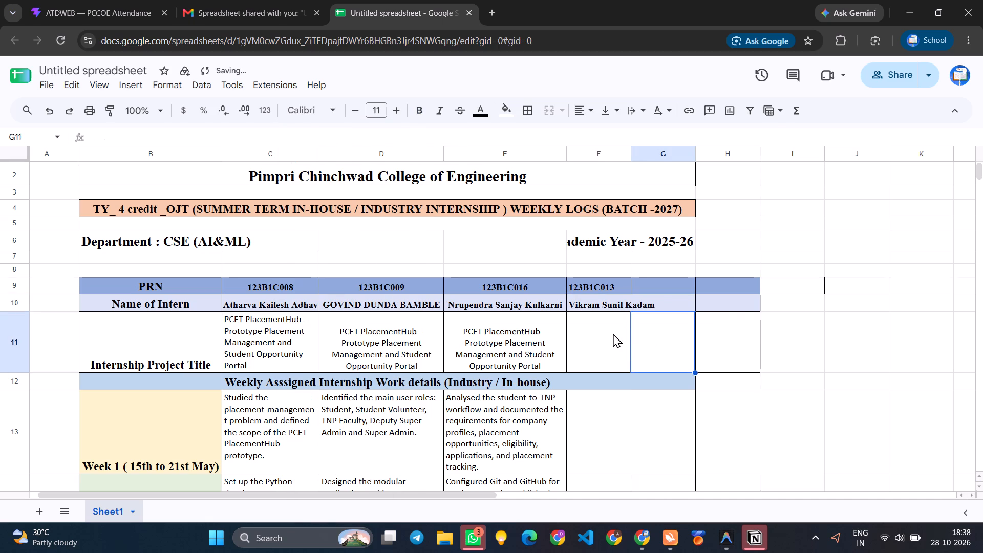
Extend the empty Internship Project Title cell F11 across into G11.
{"action": "left_click", "coordinate": [626, 337]}
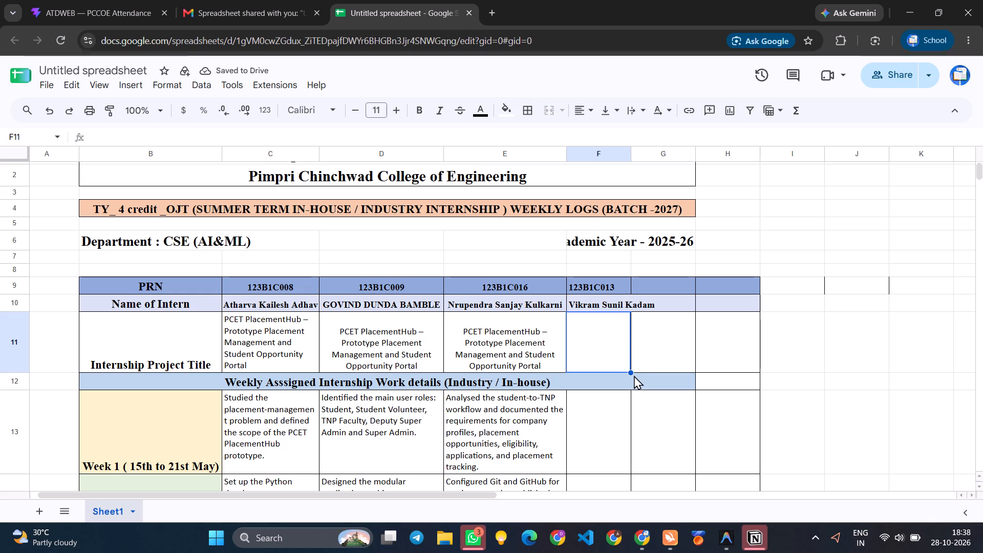
{"action": "left_click_drag", "start_coordinate": [631, 370], "coordinate": [675, 374]}
{"action": "left_click_drag", "start_coordinate": [675, 374], "coordinate": [693, 373]}
{"action": "left_click", "coordinate": [626, 348]}
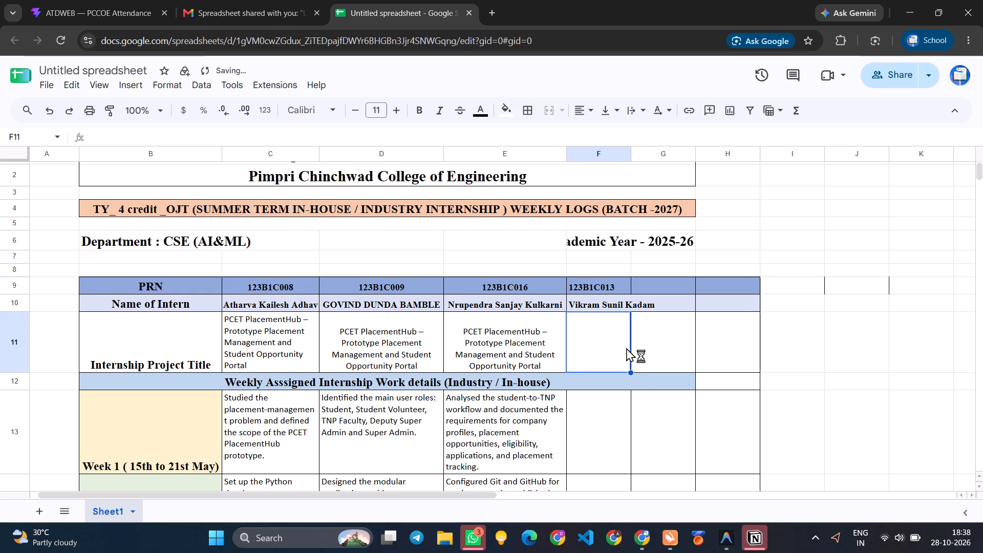
{"action": "left_click_drag", "start_coordinate": [626, 373], "coordinate": [643, 374]}
{"action": "left_click", "coordinate": [677, 341]}
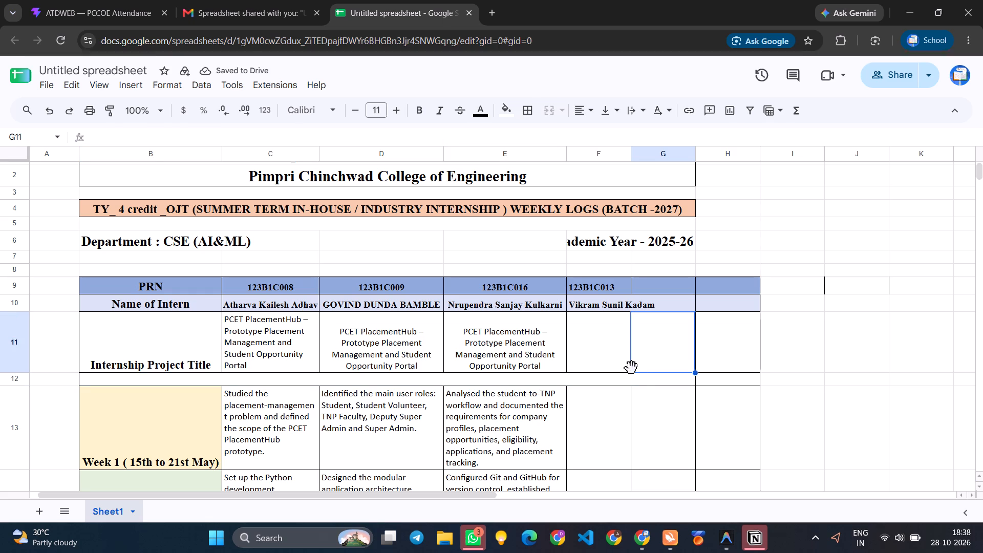
{"action": "left_click", "coordinate": [619, 355]}
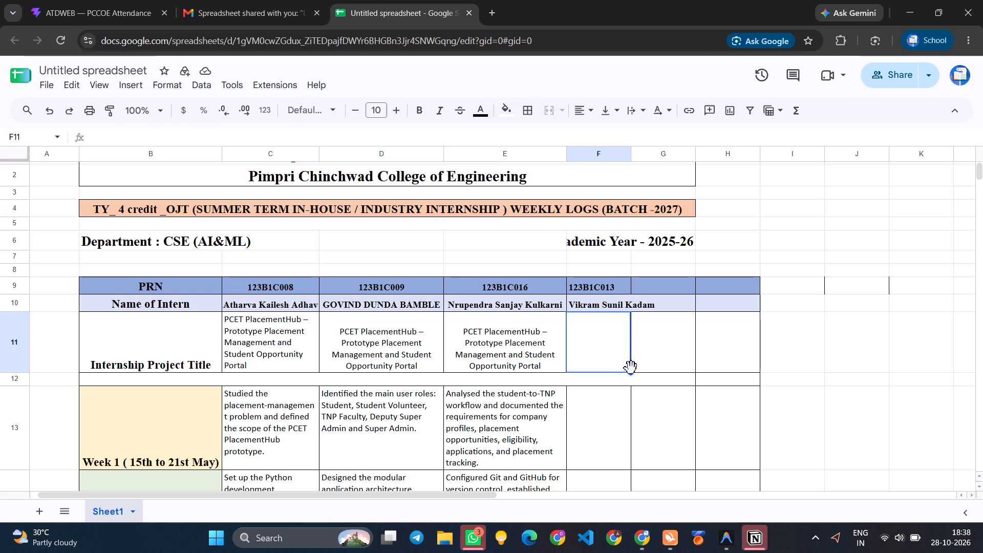
{"action": "left_click_drag", "start_coordinate": [632, 373], "coordinate": [650, 374]}
{"action": "left_click_drag", "start_coordinate": [650, 374], "coordinate": [696, 373]}
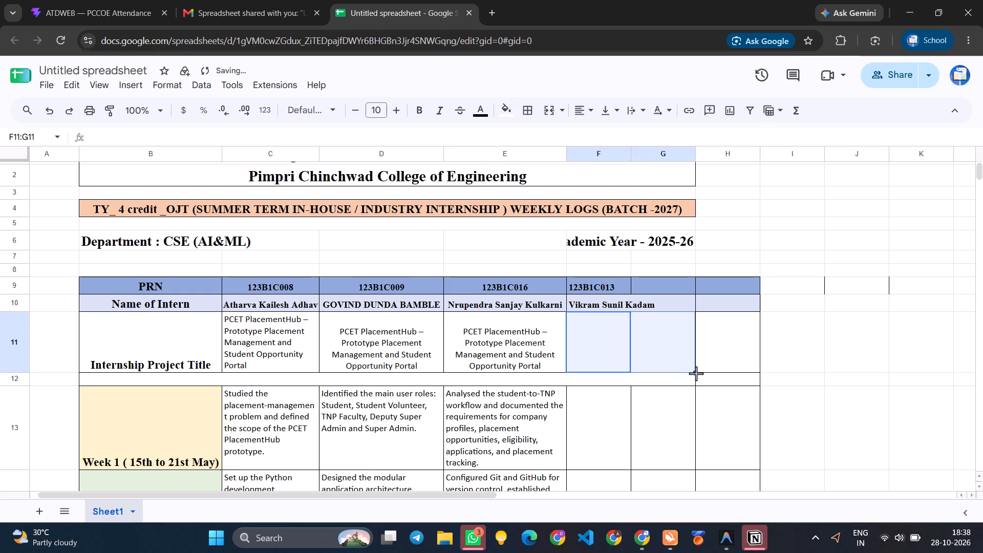
{"action": "left_click", "coordinate": [609, 345]}
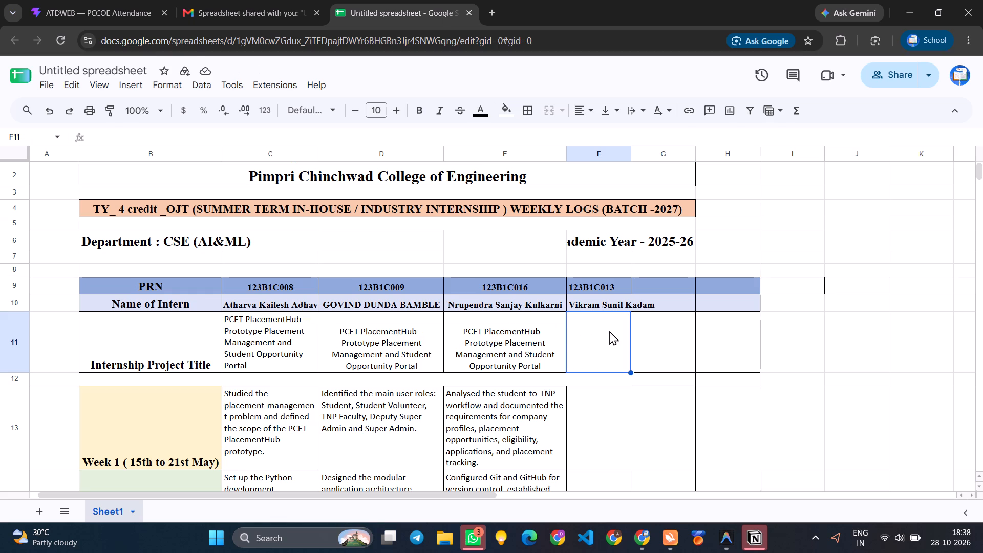
Look through the other interns' project titles and weekly entries alongside the empty column F cells.
{"action": "double_click", "coordinate": [609, 331]}
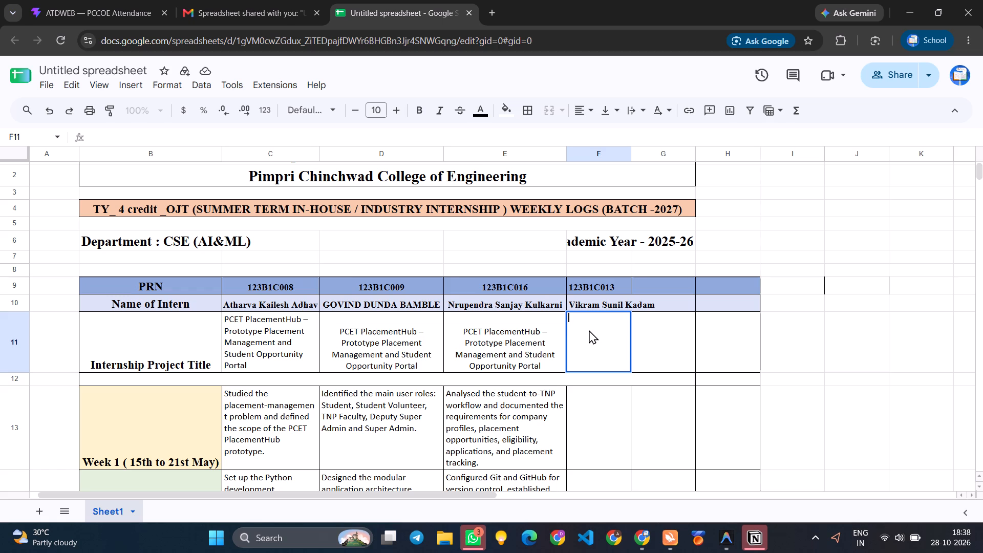
{"action": "left_click", "coordinate": [605, 416]}
{"action": "scroll", "coordinate": [605, 416], "scroll_direction": "down", "scroll_amount": 1}
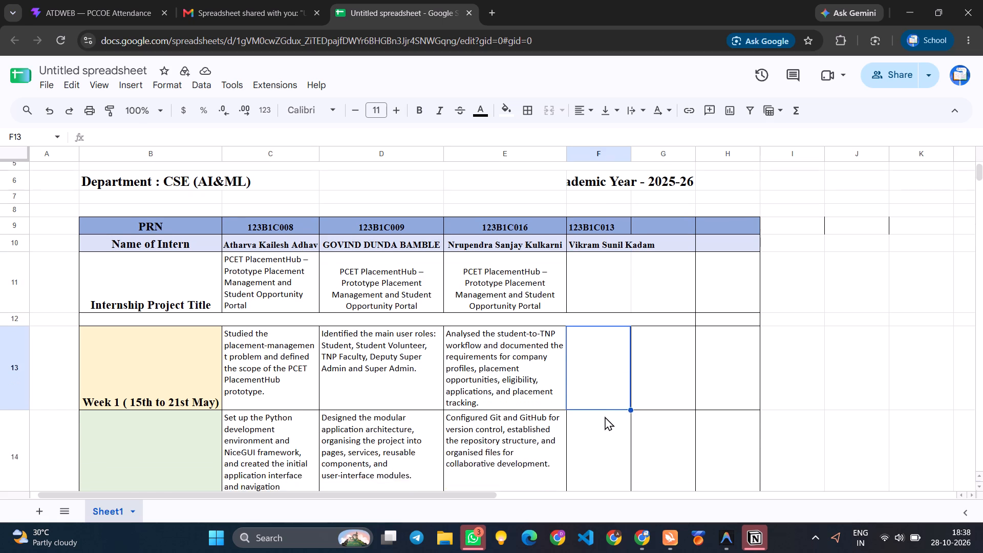
{"action": "scroll", "coordinate": [605, 416], "scroll_direction": "down", "scroll_amount": 4}
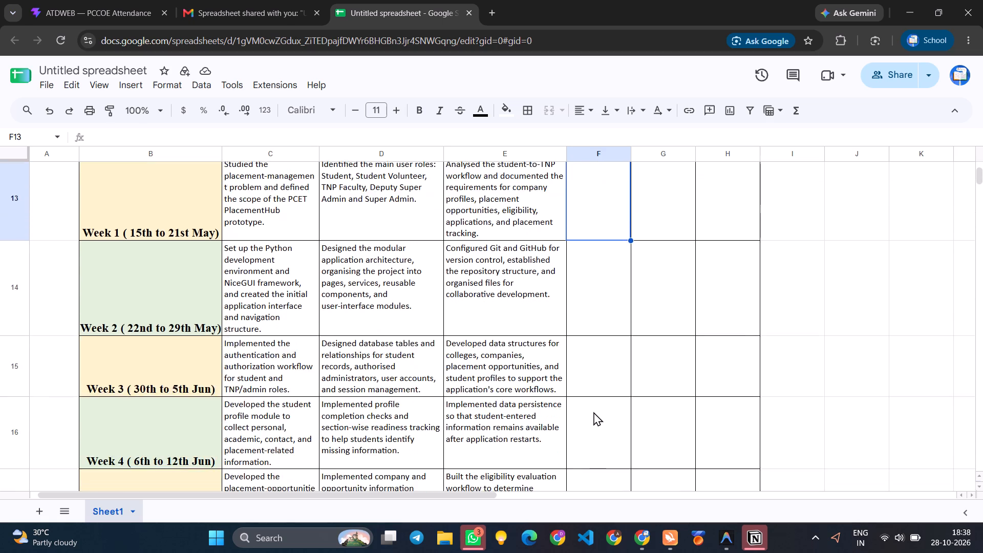
{"action": "scroll", "coordinate": [593, 412], "scroll_direction": "down", "scroll_amount": 6}
{"action": "scroll", "coordinate": [593, 412], "scroll_direction": "up", "scroll_amount": 3}
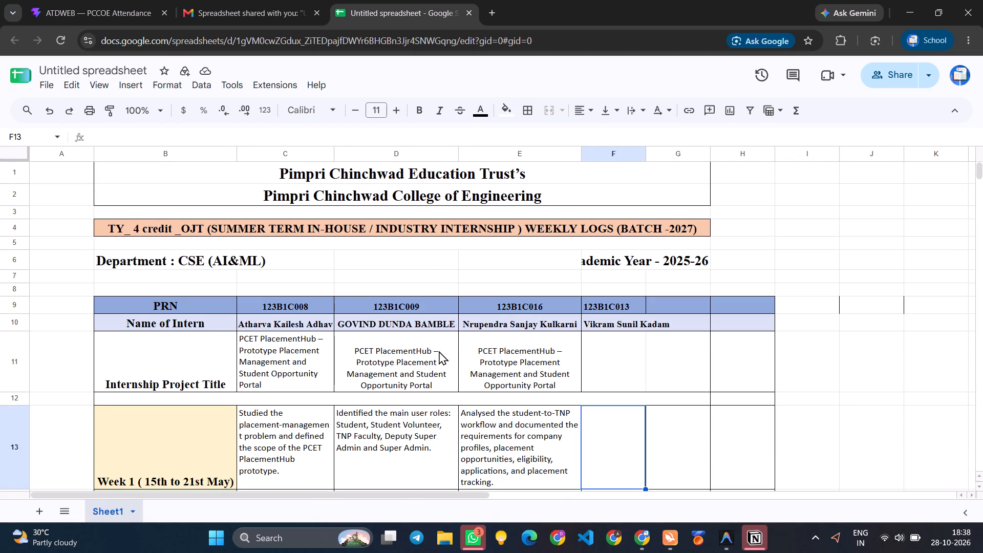
{"action": "scroll", "coordinate": [439, 351], "scroll_direction": "down", "scroll_amount": 2}
Copy the full weekly log, range B1:G29, from the college heading down past the faculty mentor signature.
{"action": "key", "text": "ctrl+a"}
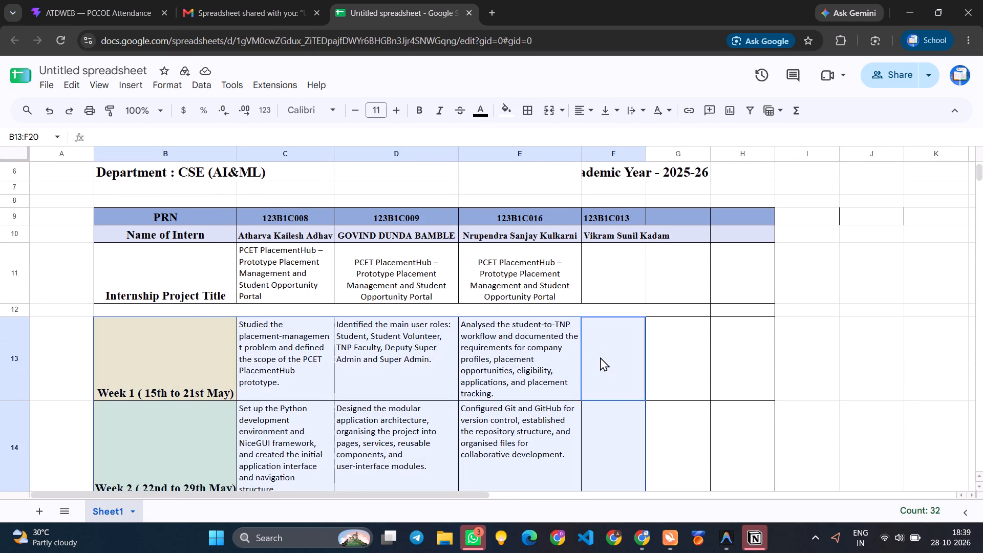
{"action": "left_click", "coordinate": [632, 269]}
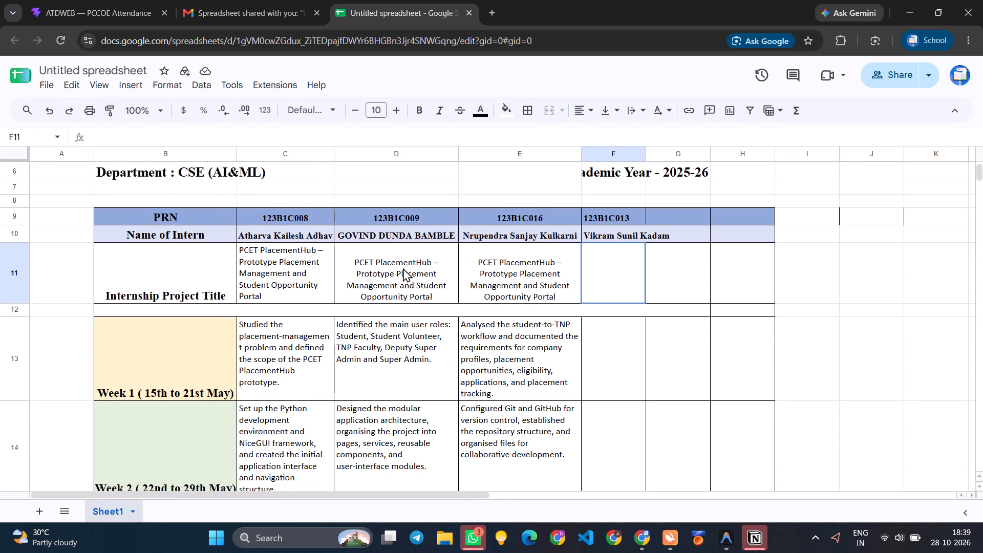
{"action": "scroll", "coordinate": [371, 266], "scroll_direction": "up", "scroll_amount": 7}
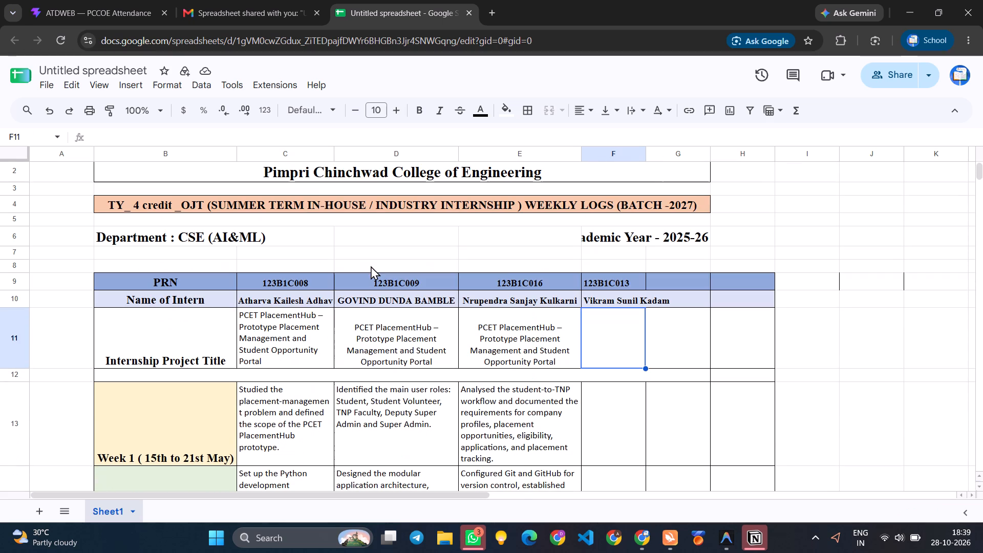
{"action": "scroll", "coordinate": [371, 266], "scroll_direction": "up", "scroll_amount": 1}
{"action": "left_click_drag", "start_coordinate": [276, 165], "coordinate": [434, 489]}
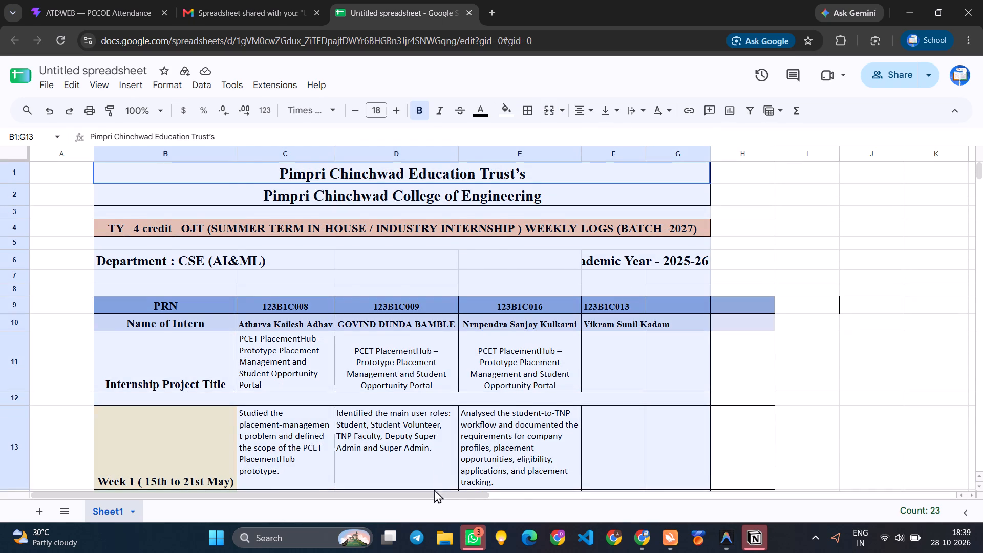
{"action": "left_click_drag", "start_coordinate": [434, 489], "coordinate": [679, 327]}
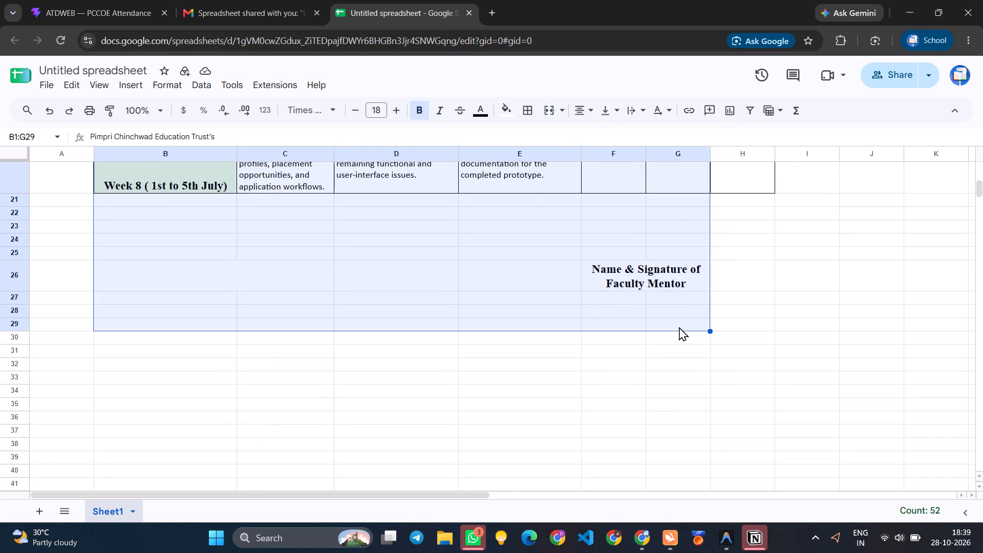
{"action": "key", "text": "ctrl+c"}
{"action": "scroll", "coordinate": [605, 254], "scroll_direction": "up", "scroll_amount": 7}
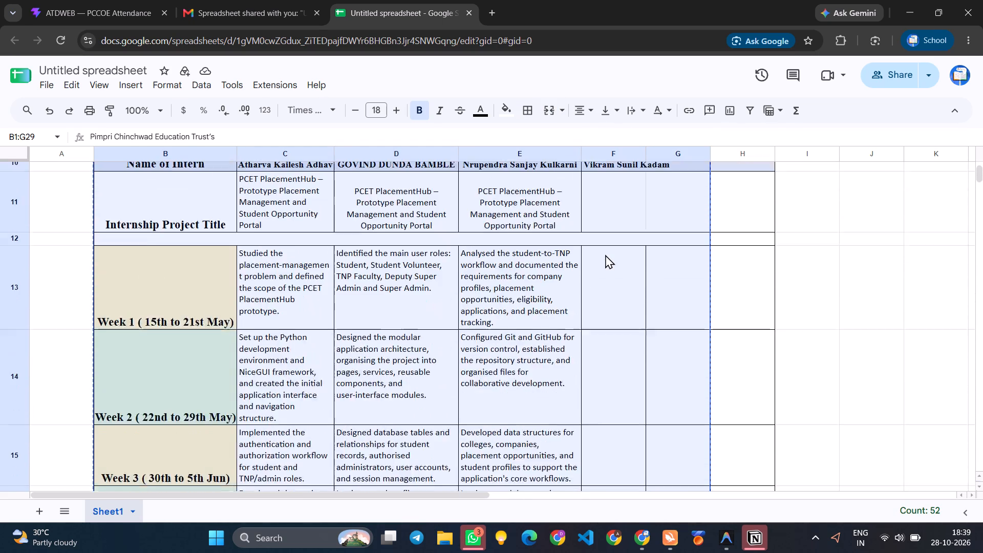
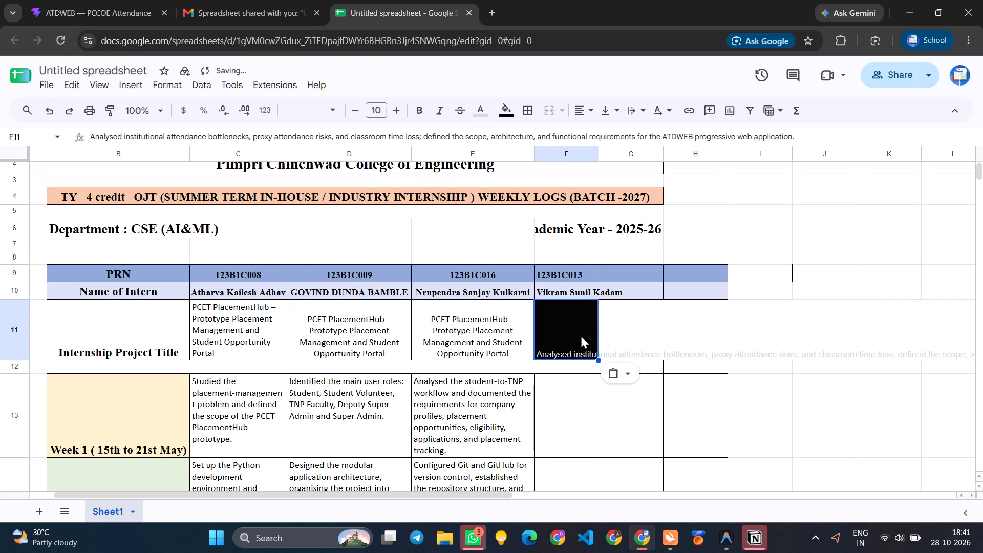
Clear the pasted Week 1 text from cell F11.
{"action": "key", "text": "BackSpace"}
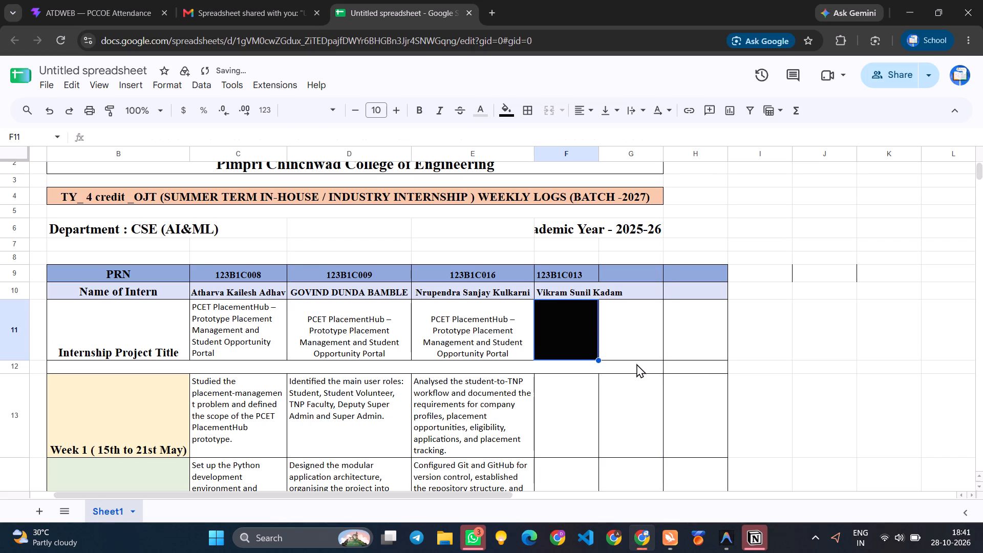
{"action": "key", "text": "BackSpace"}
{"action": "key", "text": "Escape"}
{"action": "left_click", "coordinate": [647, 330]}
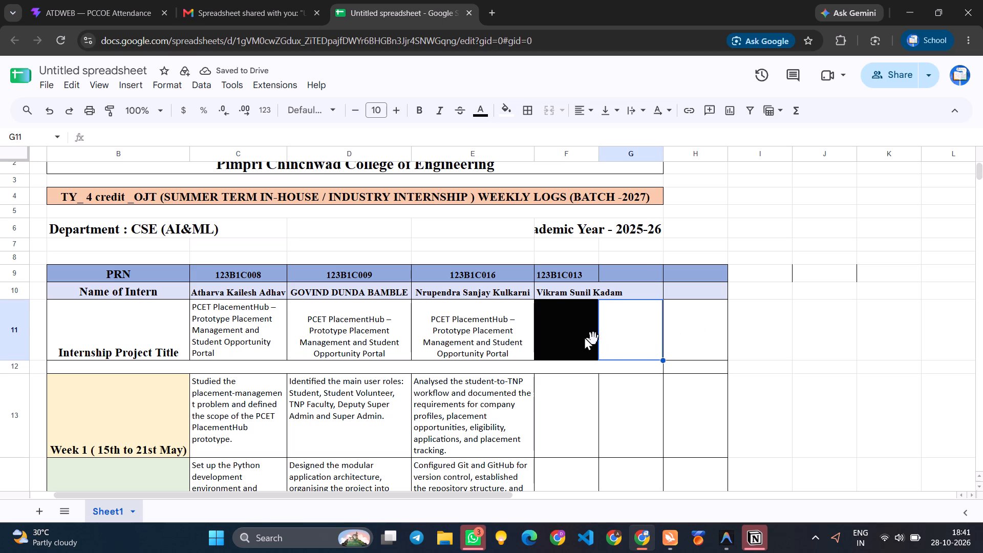
Change the fill colour of the black cell F11 to white.
{"action": "left_click", "coordinate": [584, 336]}
{"action": "left_click", "coordinate": [506, 110]}
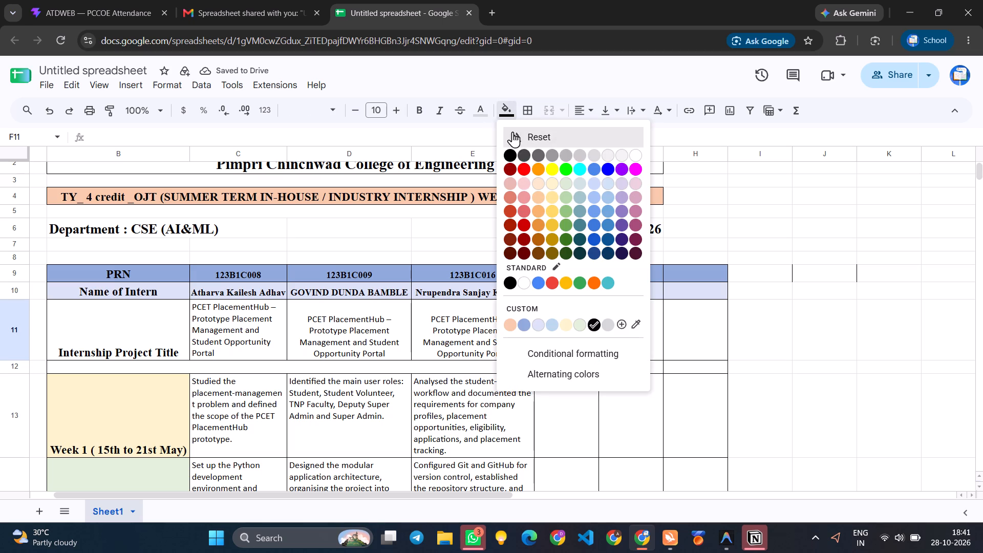
{"action": "left_click", "coordinate": [522, 282]}
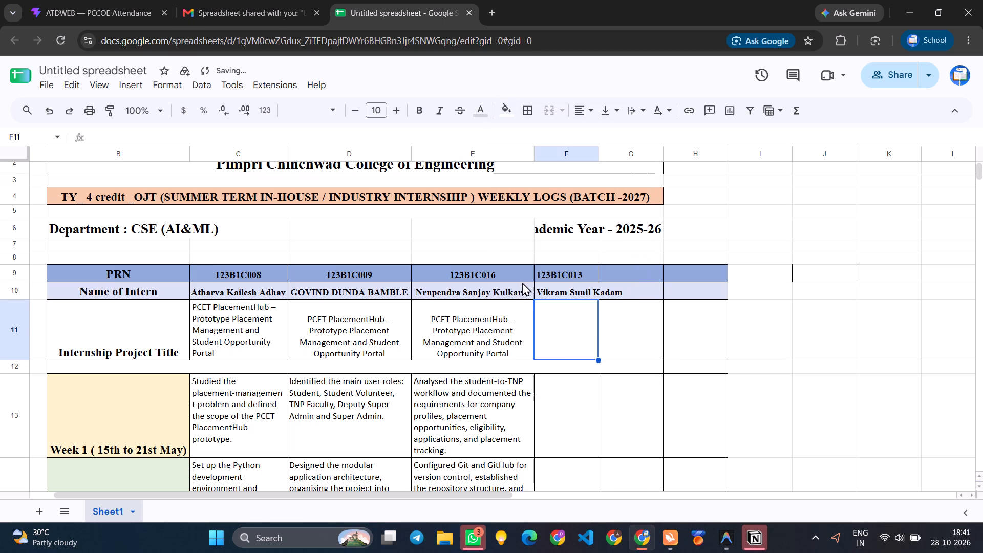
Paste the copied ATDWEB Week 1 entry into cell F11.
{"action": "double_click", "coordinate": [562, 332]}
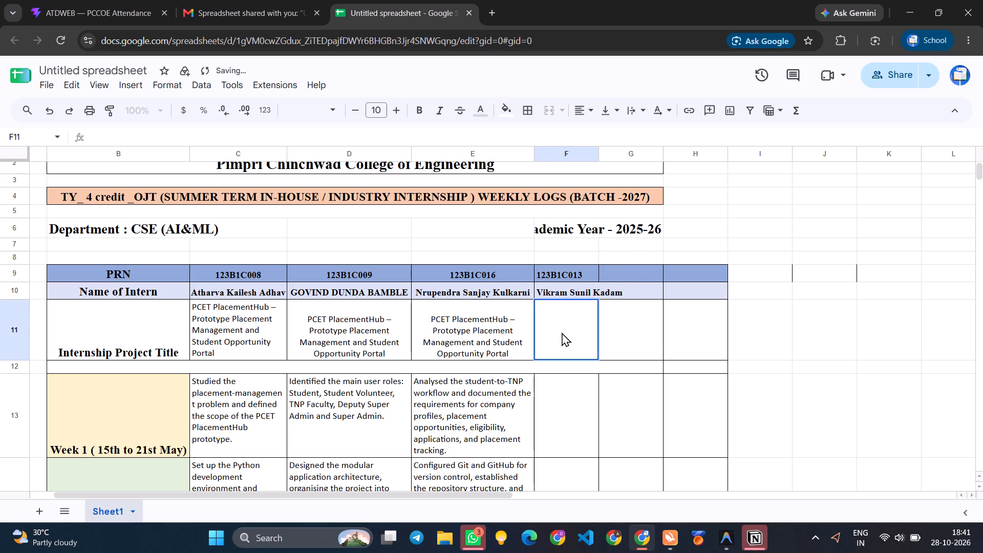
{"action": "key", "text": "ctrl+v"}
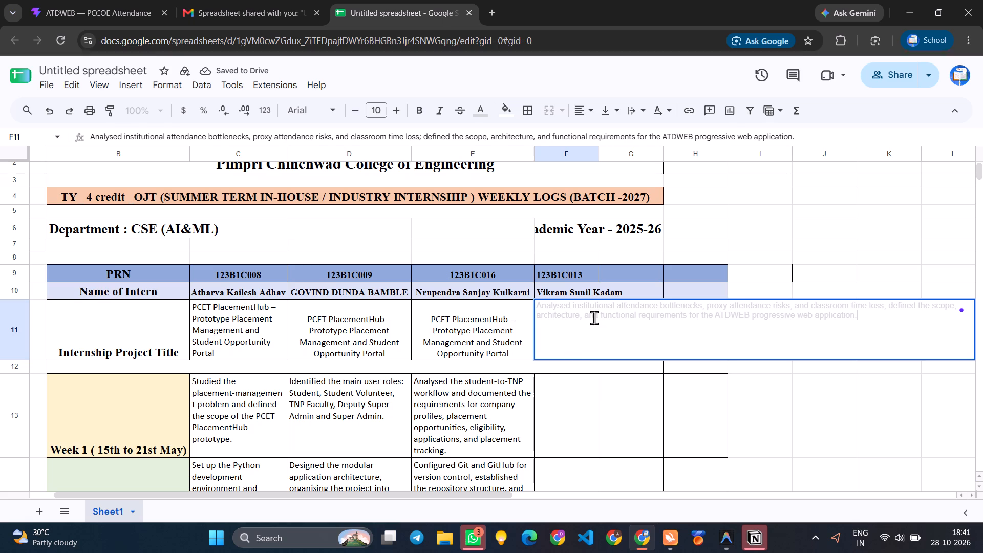
Set the text colour of the whole pasted entry in cell F11 to black.
{"action": "left_click", "coordinate": [476, 114]}
{"action": "left_click", "coordinate": [481, 151]}
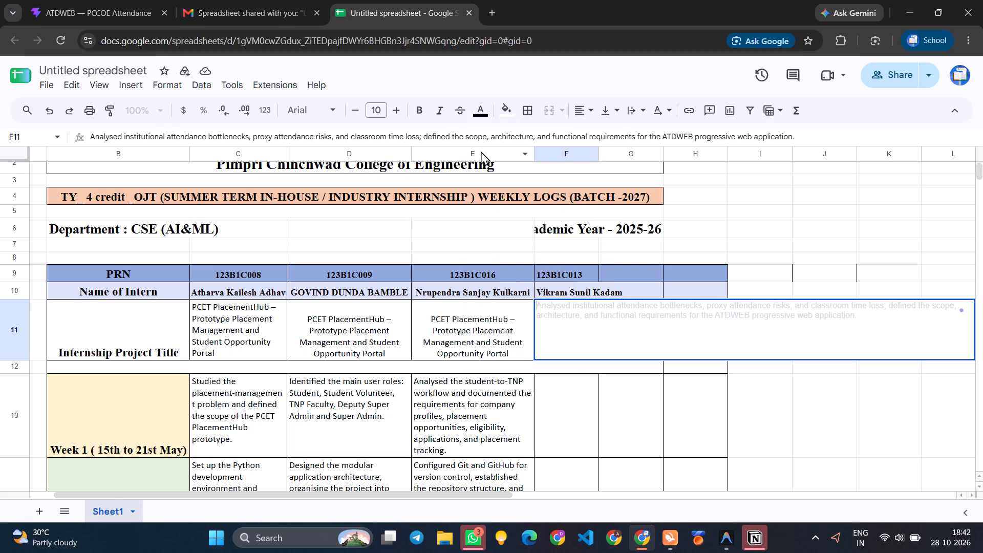
{"action": "left_click", "coordinate": [569, 318]}
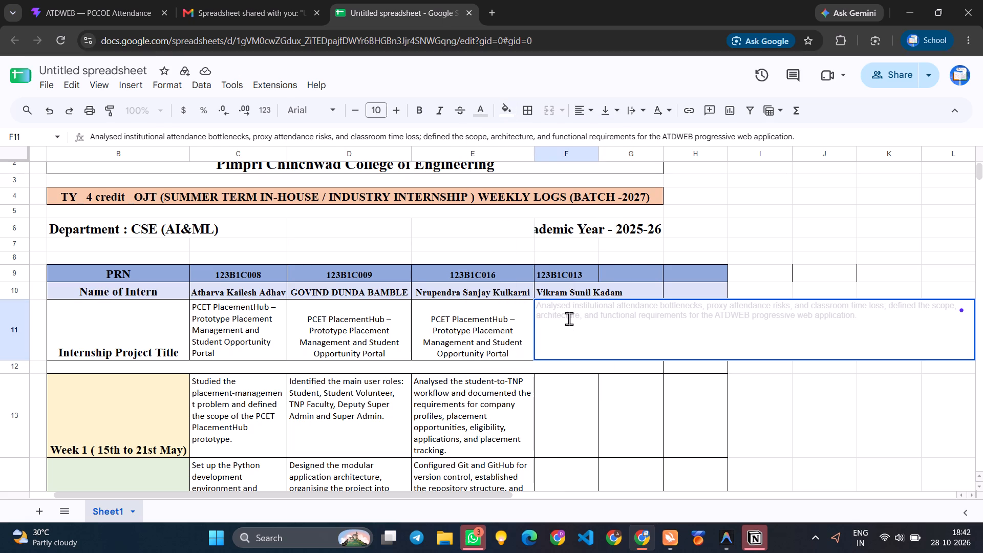
{"action": "double_click", "coordinate": [569, 318]}
{"action": "left_click", "coordinate": [557, 311]}
{"action": "left_click_drag", "start_coordinate": [538, 302], "coordinate": [872, 322]}
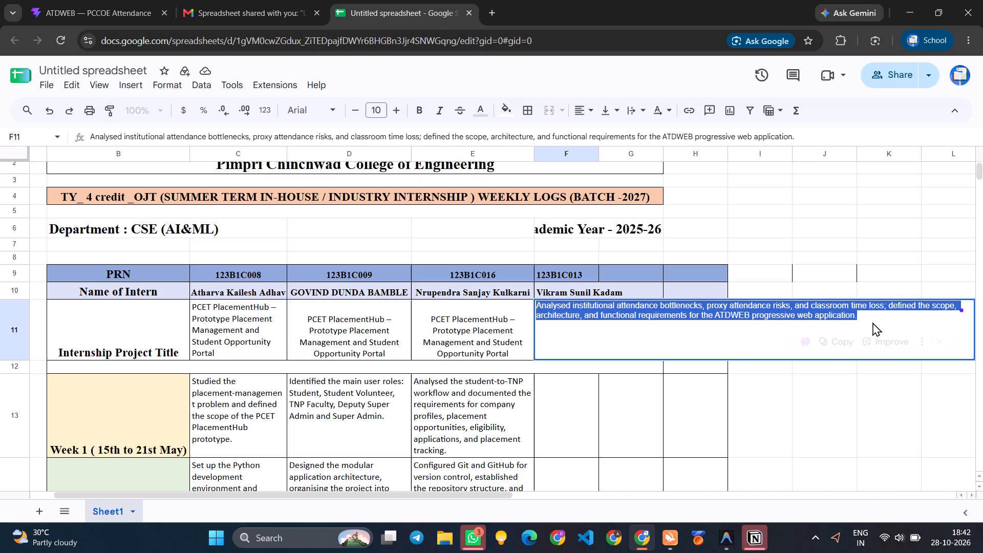
{"action": "left_click", "coordinate": [477, 113]}
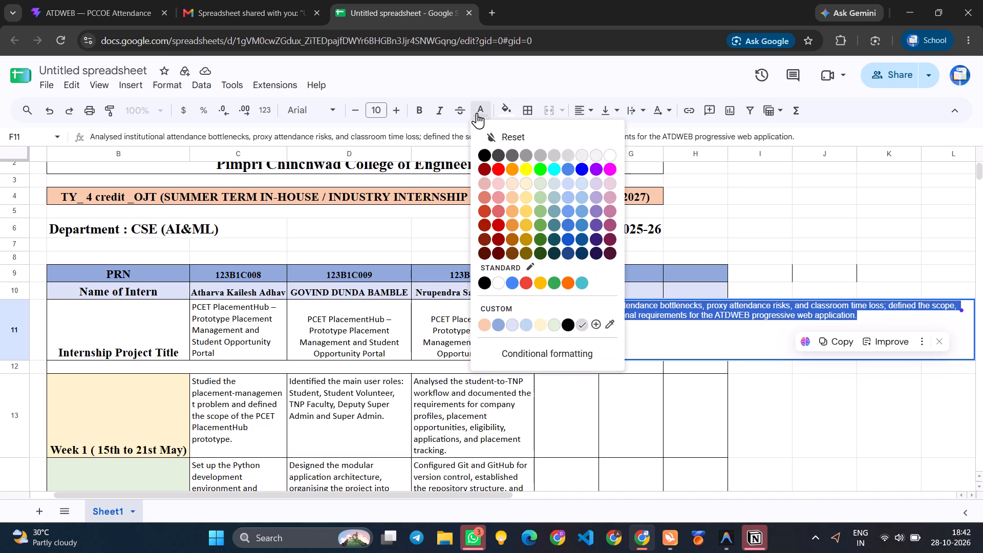
{"action": "left_click", "coordinate": [482, 280]}
{"action": "left_click", "coordinate": [584, 383]}
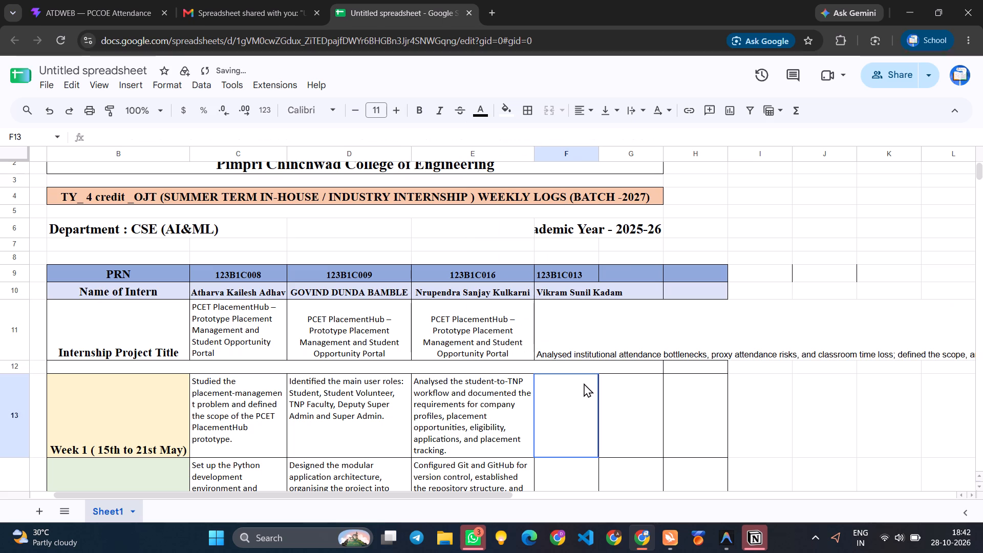
Examine how the pasted entry in cell F11 fits across the neighbouring columns of the Internship Project Title row.
{"action": "left_click", "coordinate": [582, 336]}
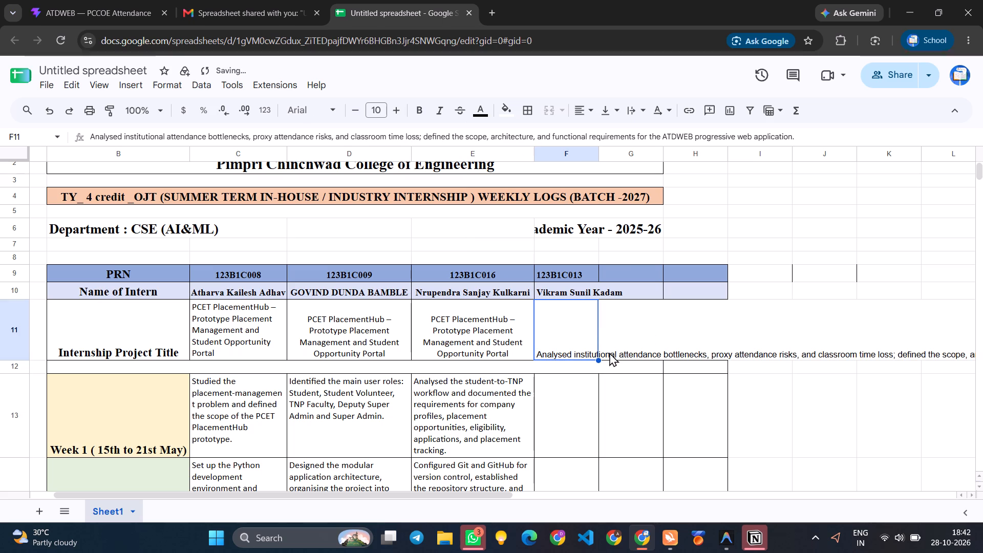
{"action": "scroll", "coordinate": [695, 324], "scroll_direction": "left", "scroll_amount": 2}
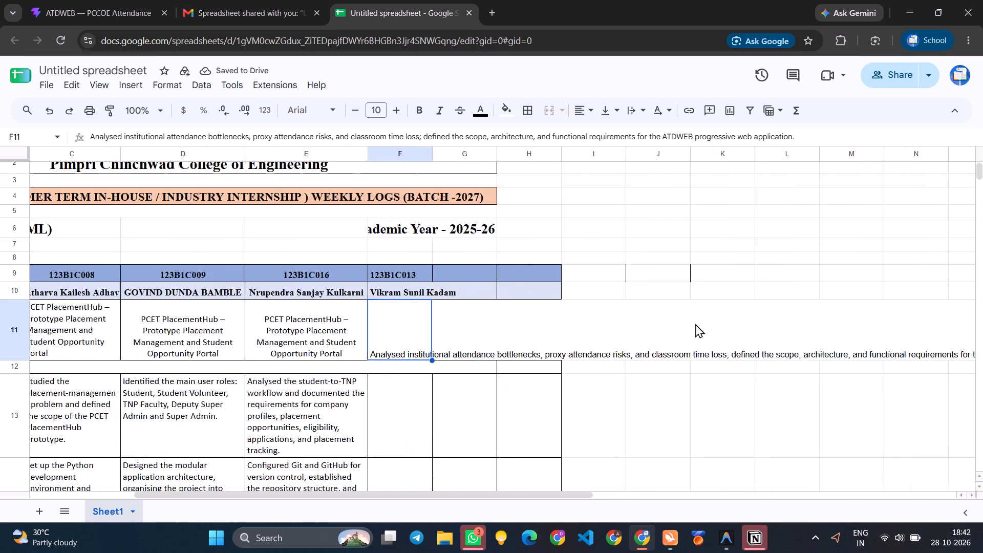
{"action": "scroll", "coordinate": [695, 324], "scroll_direction": "left", "scroll_amount": 4}
{"action": "scroll", "coordinate": [695, 324], "scroll_direction": "right", "scroll_amount": 7}
{"action": "left_click", "coordinate": [616, 324]}
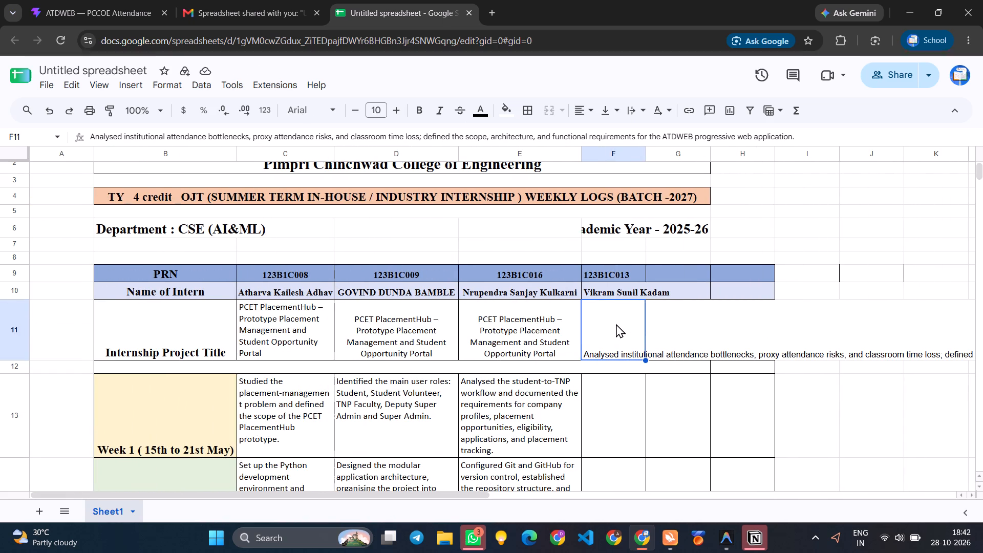
{"action": "double_click", "coordinate": [617, 330]}
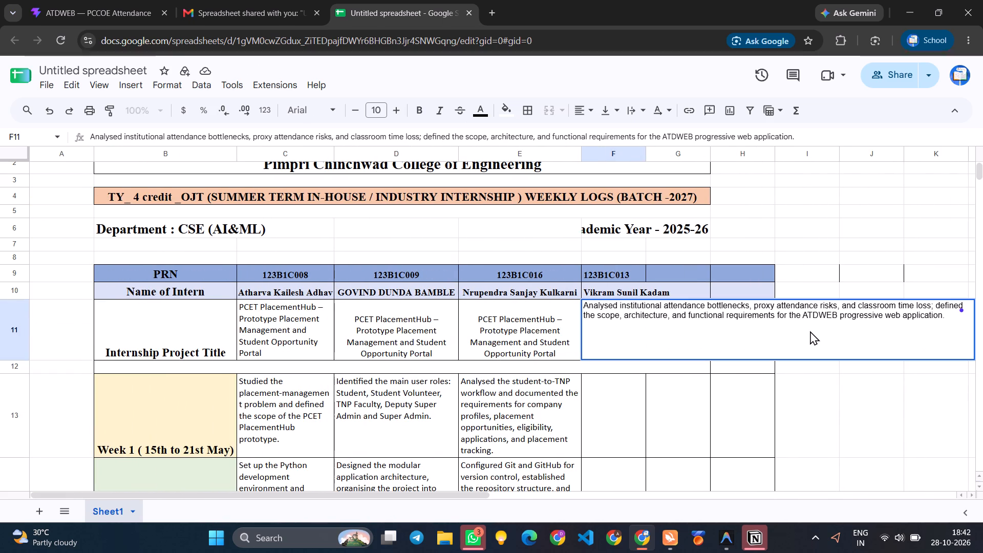
{"action": "left_click", "coordinate": [682, 403]}
{"action": "double_click", "coordinate": [635, 315]}
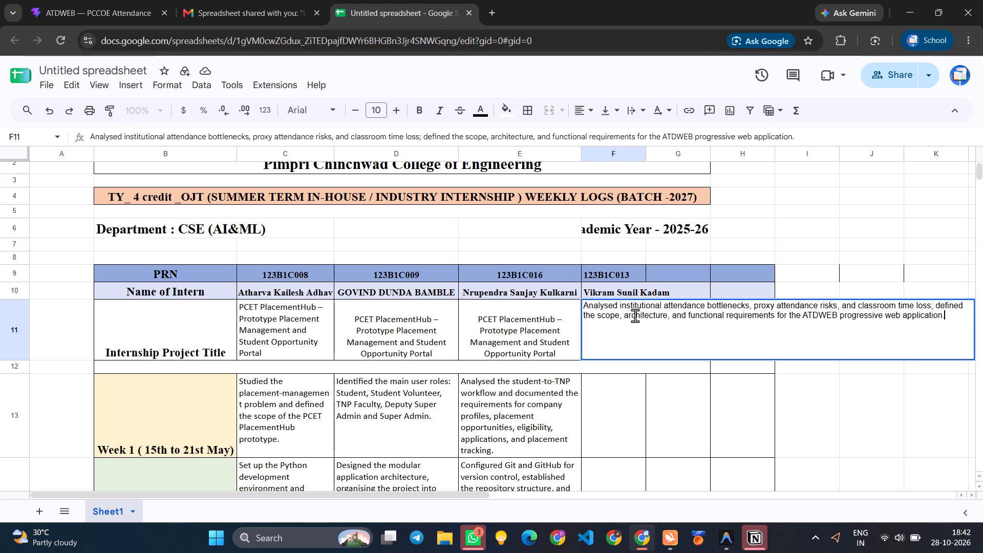
{"action": "scroll", "coordinate": [964, 355], "scroll_direction": "left", "scroll_amount": 3}
{"action": "scroll", "coordinate": [844, 381], "scroll_direction": "left", "scroll_amount": 2}
{"action": "scroll", "coordinate": [844, 381], "scroll_direction": "right", "scroll_amount": 2}
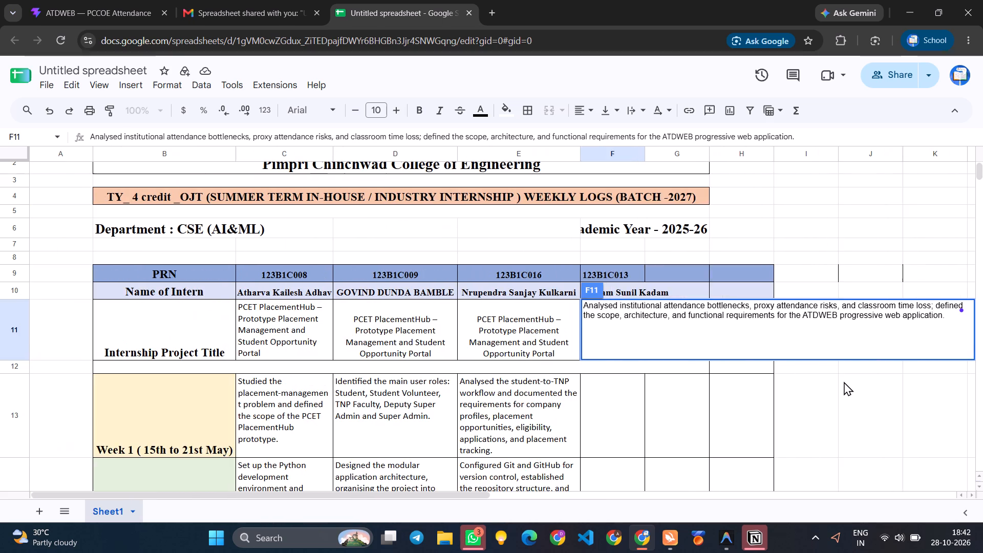
{"action": "scroll", "coordinate": [844, 381], "scroll_direction": "left", "scroll_amount": 3}
{"action": "scroll", "coordinate": [844, 381], "scroll_direction": "right", "scroll_amount": 2}
{"action": "left_click", "coordinate": [553, 384]}
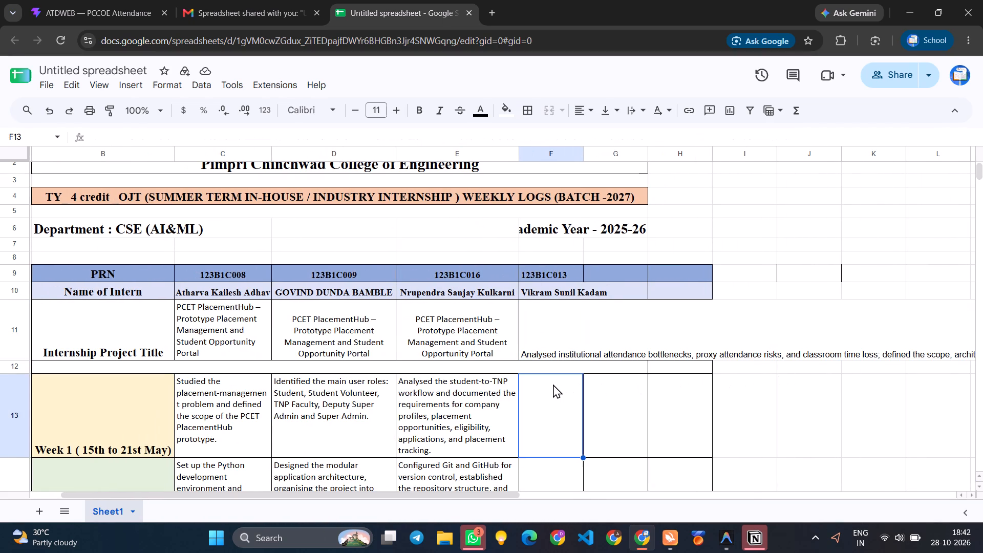
{"action": "left_click", "coordinate": [604, 324]}
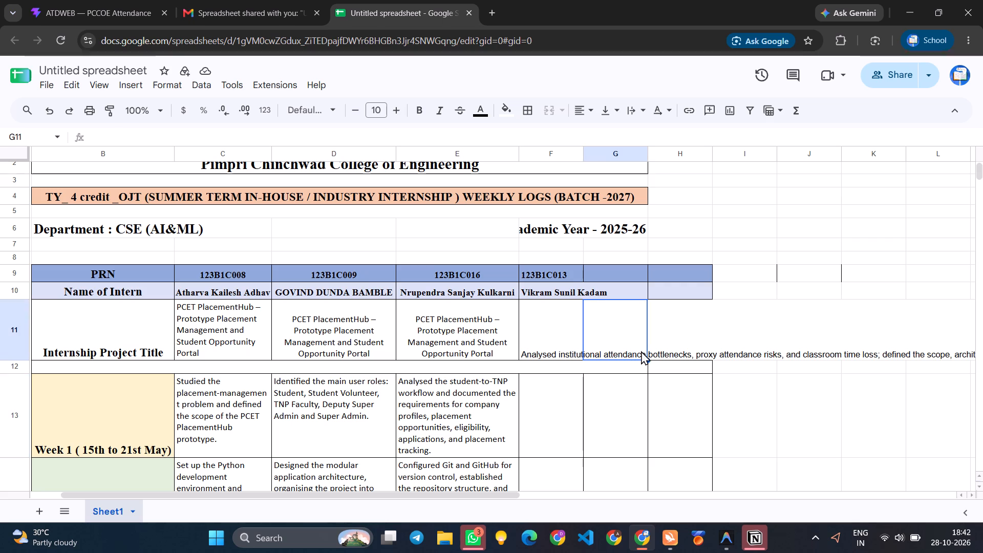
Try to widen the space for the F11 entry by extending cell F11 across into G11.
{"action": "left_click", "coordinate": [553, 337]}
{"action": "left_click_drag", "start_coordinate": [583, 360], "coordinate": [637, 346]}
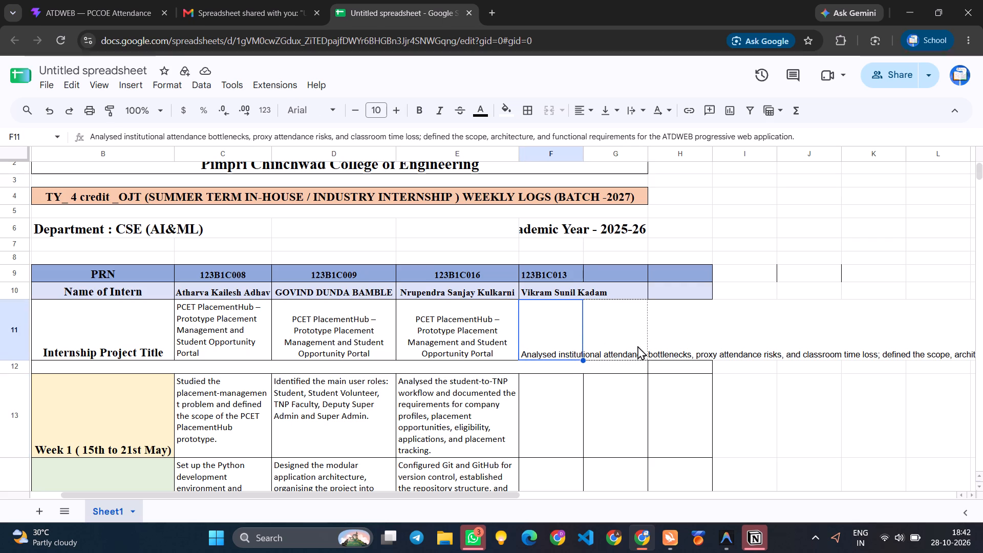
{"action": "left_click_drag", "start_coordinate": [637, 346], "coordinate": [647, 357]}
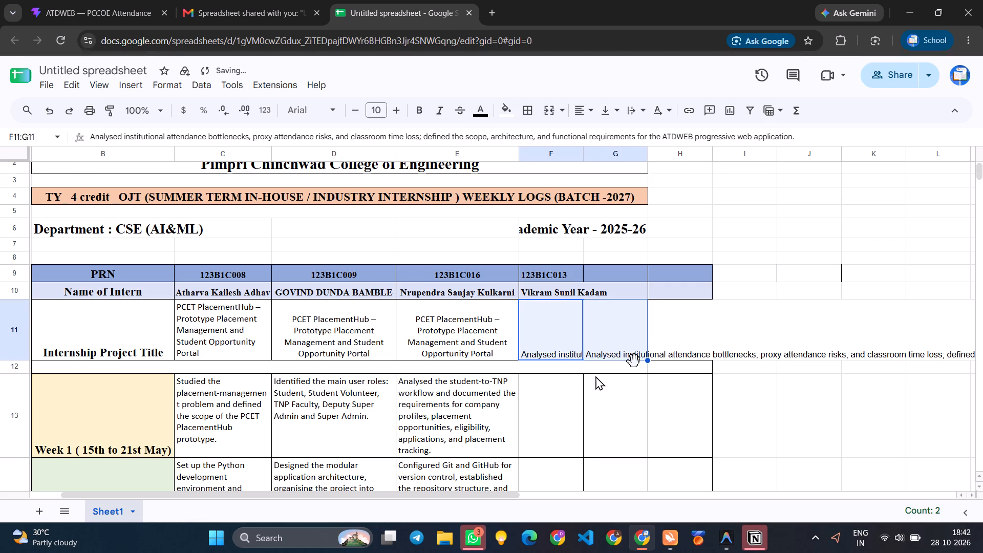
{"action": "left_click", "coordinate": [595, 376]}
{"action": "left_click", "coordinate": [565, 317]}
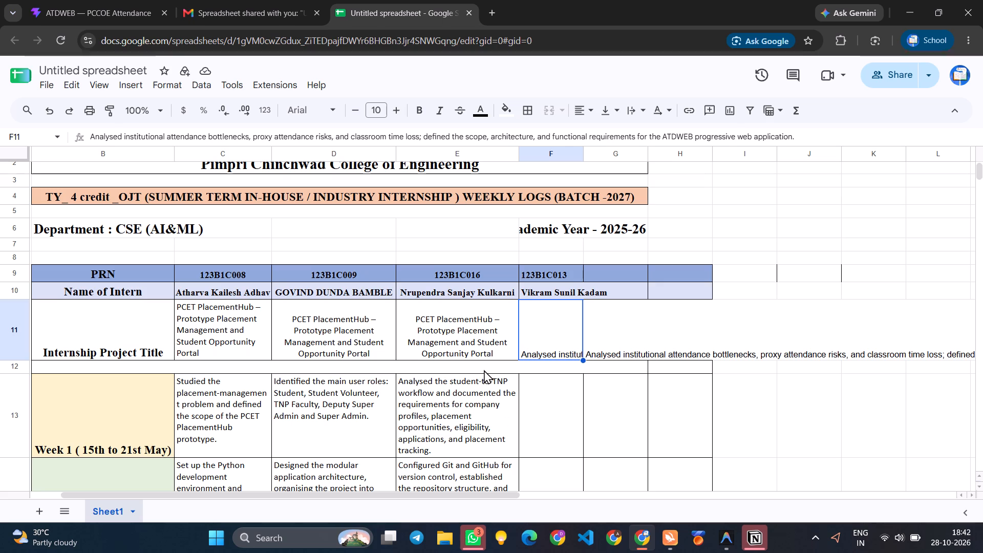
Search the web for "clude" in a new browser tab, and return to the spreadsheet.
{"action": "left_click", "coordinate": [488, 16]}
{"action": "type", "text": "clude"}
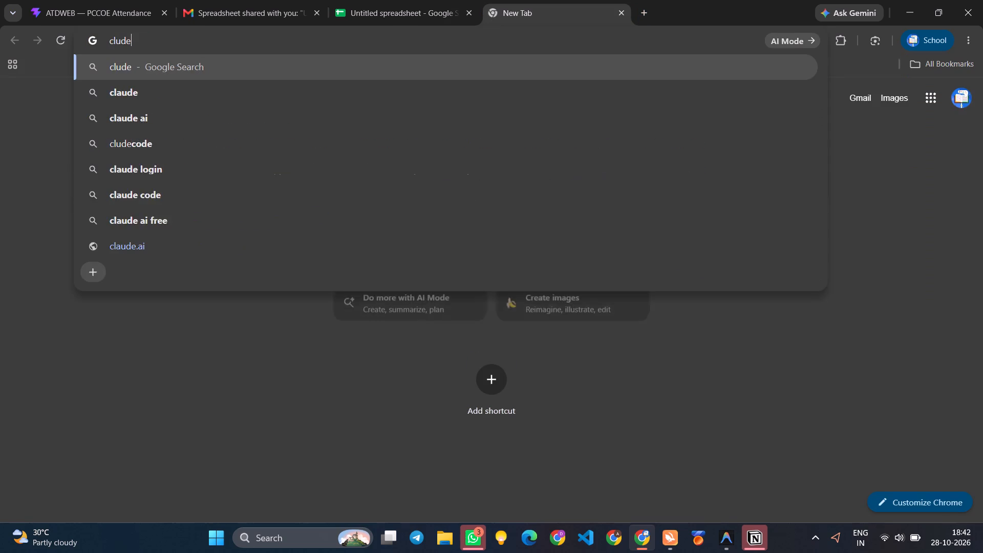
{"action": "key", "text": "Return"}
{"action": "scroll", "coordinate": [268, 279], "scroll_direction": "down", "scroll_amount": 3}
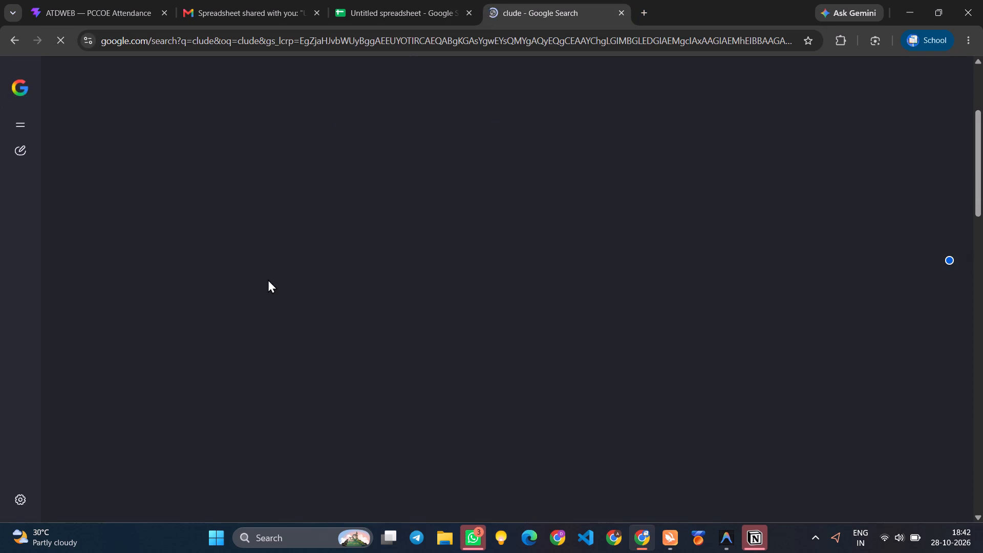
{"action": "scroll", "coordinate": [268, 279], "scroll_direction": "up", "scroll_amount": 3}
{"action": "left_click", "coordinate": [402, 0]}
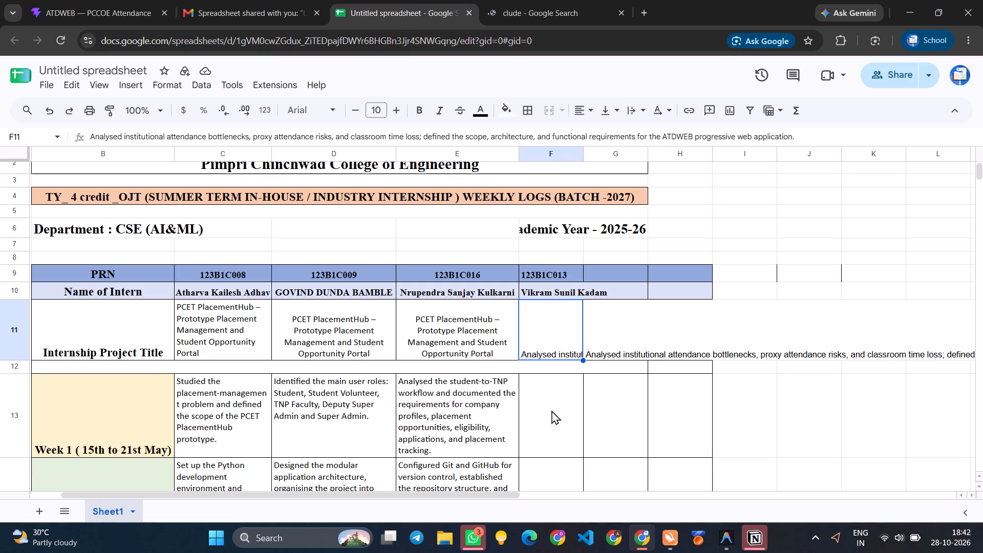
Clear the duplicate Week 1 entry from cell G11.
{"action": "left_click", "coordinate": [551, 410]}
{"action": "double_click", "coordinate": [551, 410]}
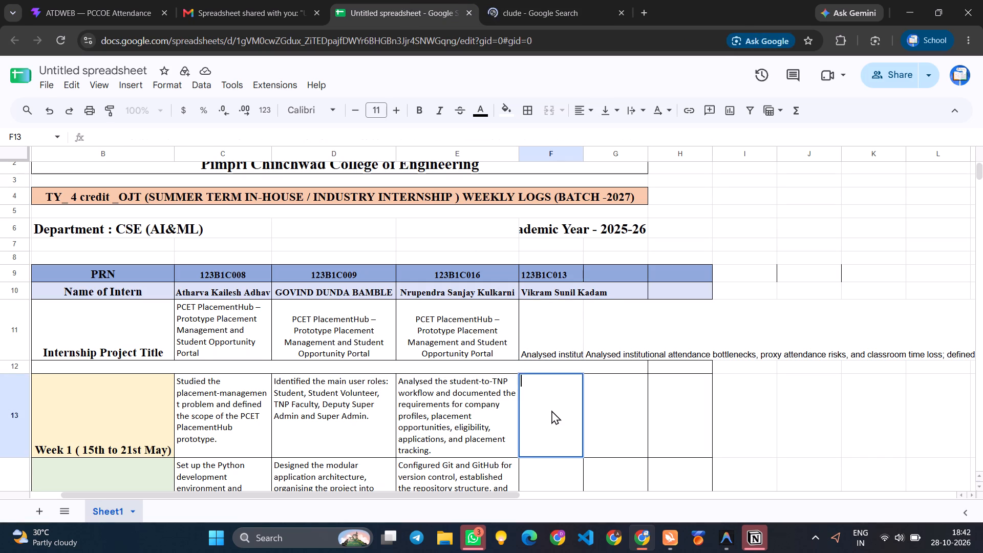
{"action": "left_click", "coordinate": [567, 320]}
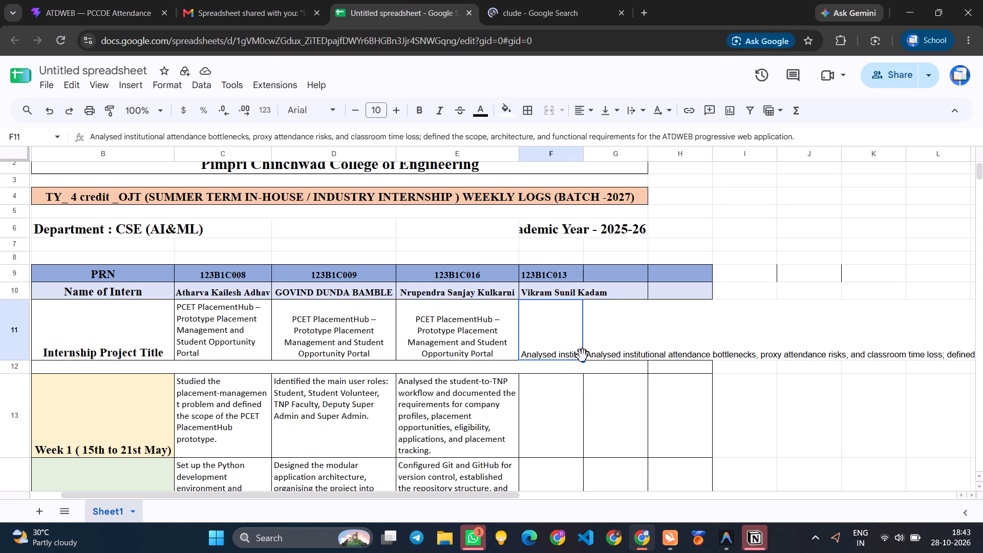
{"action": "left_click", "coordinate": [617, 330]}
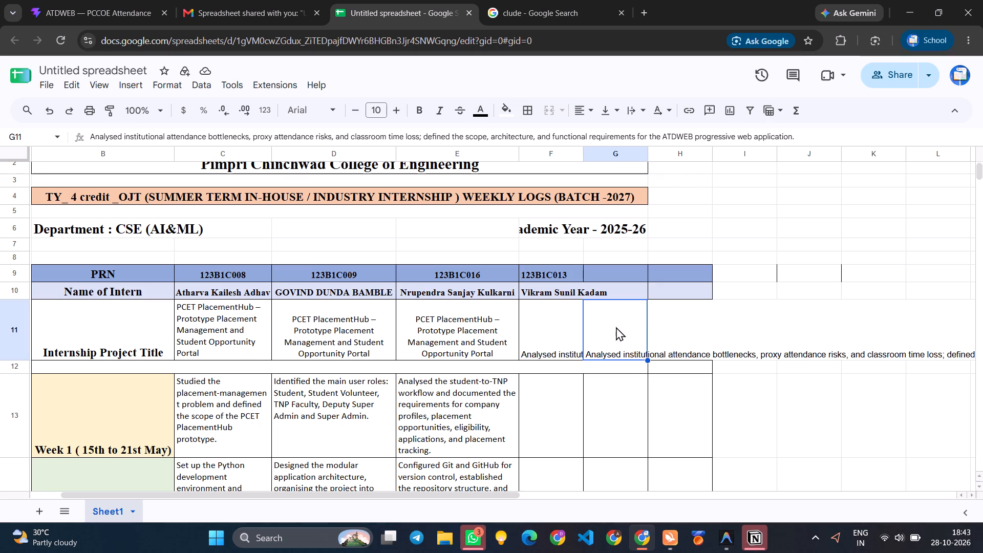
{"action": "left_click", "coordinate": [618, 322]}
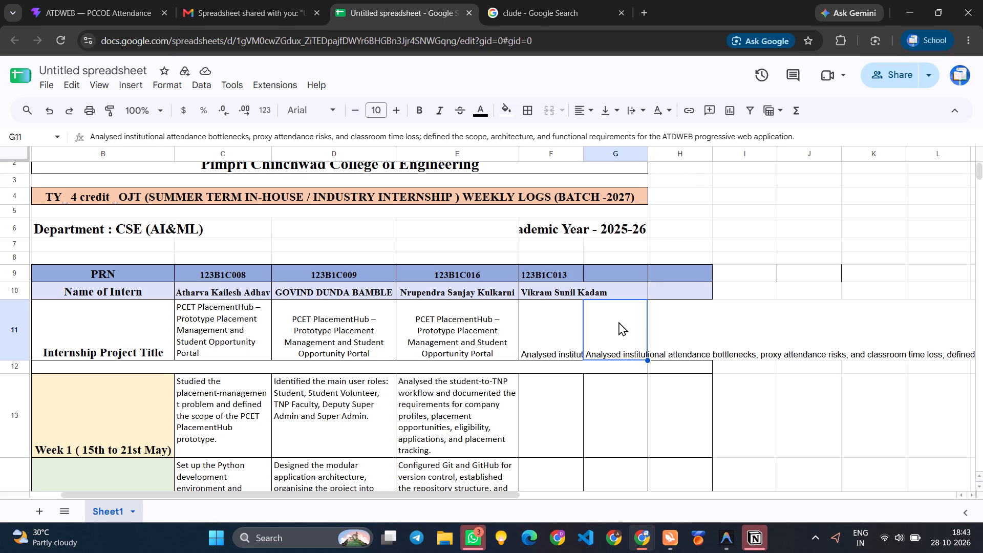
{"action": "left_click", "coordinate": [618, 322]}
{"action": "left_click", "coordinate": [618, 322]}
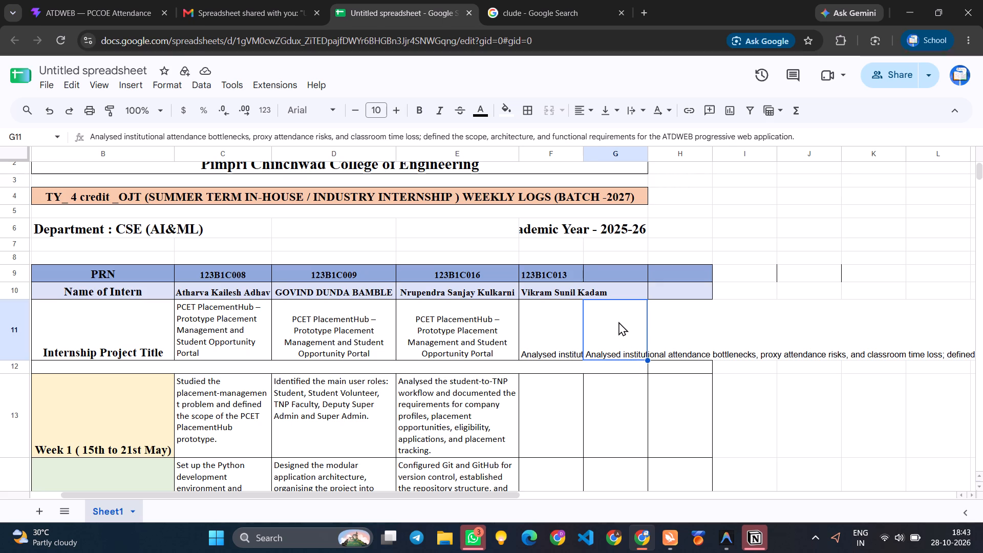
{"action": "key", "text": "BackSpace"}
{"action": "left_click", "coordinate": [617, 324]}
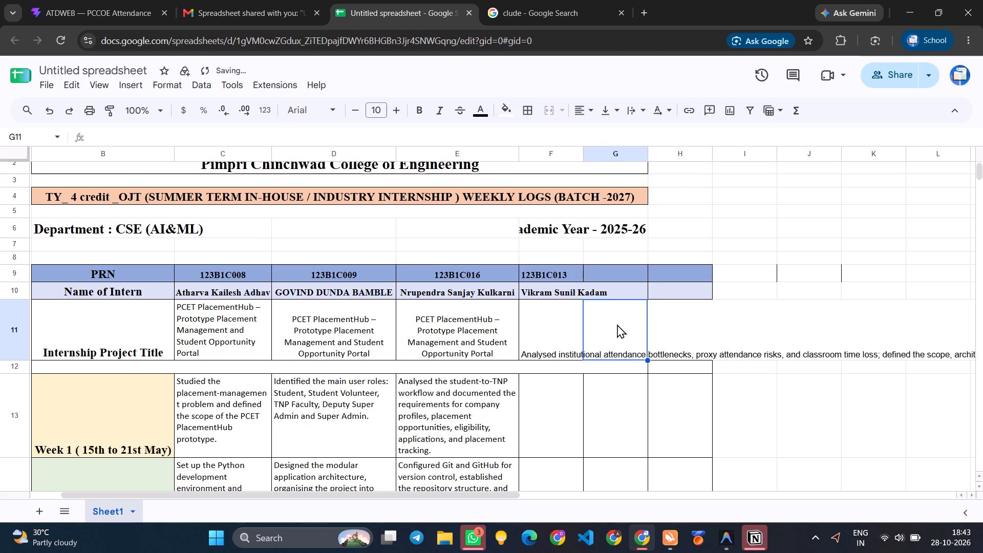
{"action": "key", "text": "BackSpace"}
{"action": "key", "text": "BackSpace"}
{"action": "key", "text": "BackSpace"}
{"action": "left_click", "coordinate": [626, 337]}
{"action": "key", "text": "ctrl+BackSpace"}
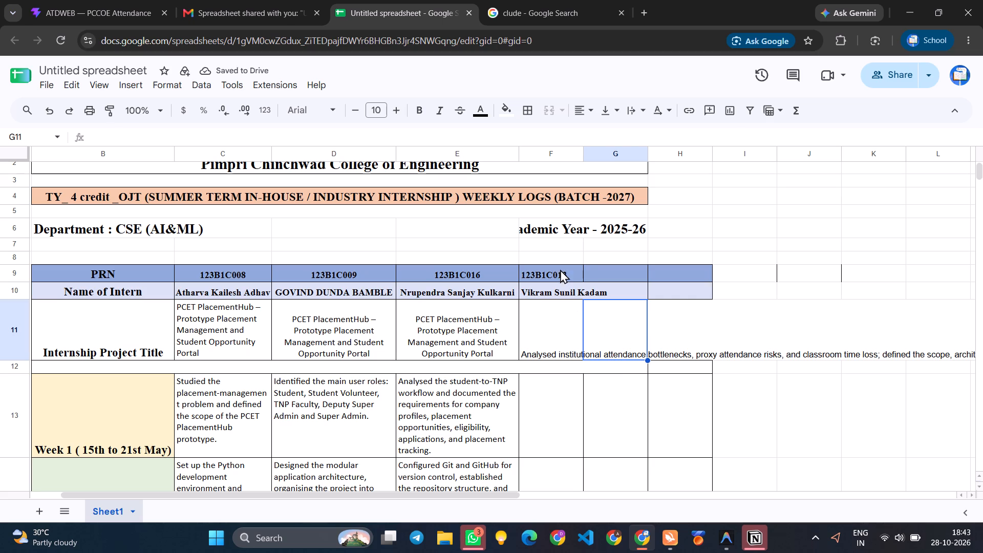
Move the empty cell G11 onto F11, replacing the Week 1 entry there.
{"action": "left_click_drag", "start_coordinate": [646, 358], "coordinate": [578, 341]}
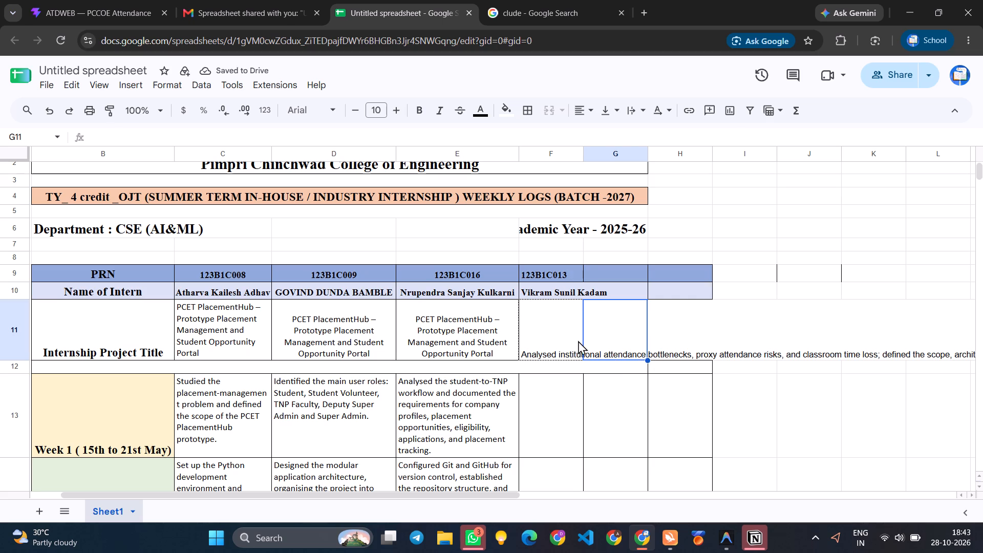
Enter the test text "snhfssjkcnm,s" in the Internship Project Title cell F11.
{"action": "double_click", "coordinate": [579, 336]}
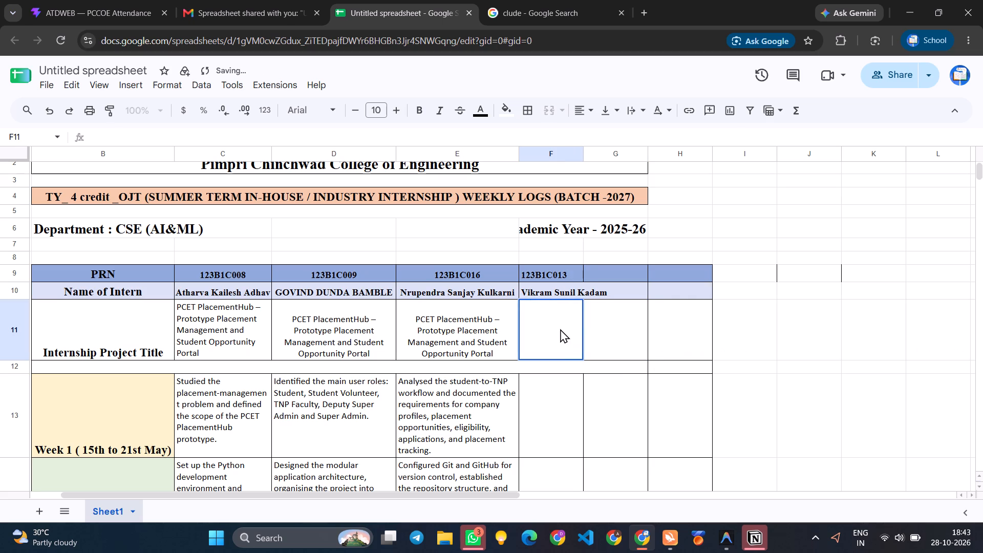
{"action": "scroll", "coordinate": [560, 329], "scroll_direction": "down", "scroll_amount": 1}
{"action": "type", "text": "snhfssjkcnm,s"}
{"action": "key", "text": "Return"}
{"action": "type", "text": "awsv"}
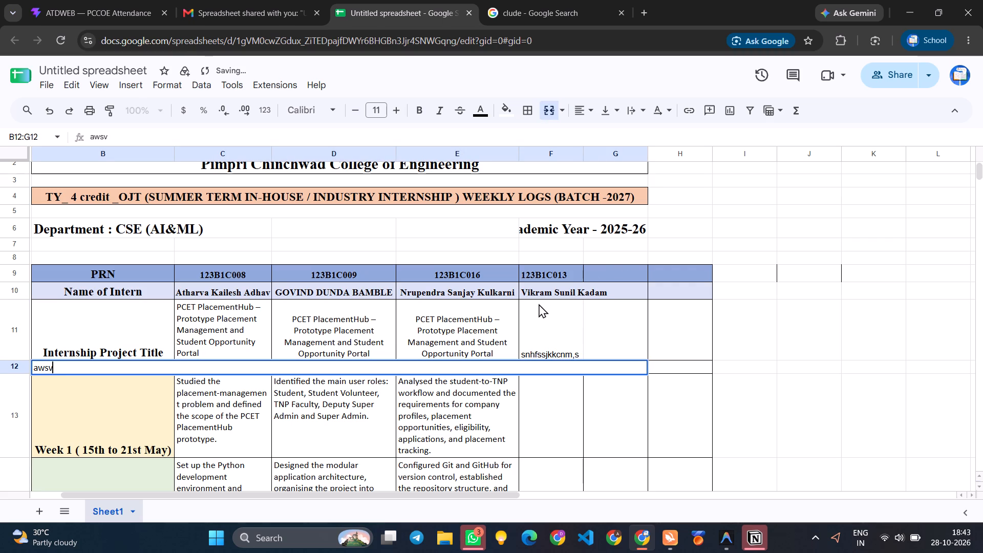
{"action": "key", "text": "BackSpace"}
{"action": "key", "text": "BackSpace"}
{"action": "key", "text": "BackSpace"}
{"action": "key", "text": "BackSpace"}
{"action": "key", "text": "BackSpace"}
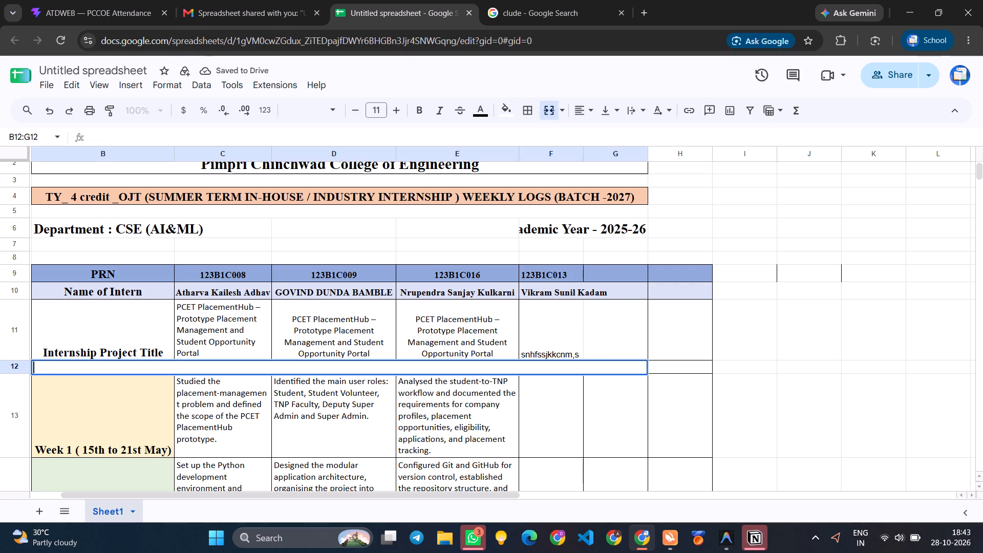
Clear the test text "snhfssjkkcnm,s" from the Internship Project Title cell F11.
{"action": "double_click", "coordinate": [550, 338]}
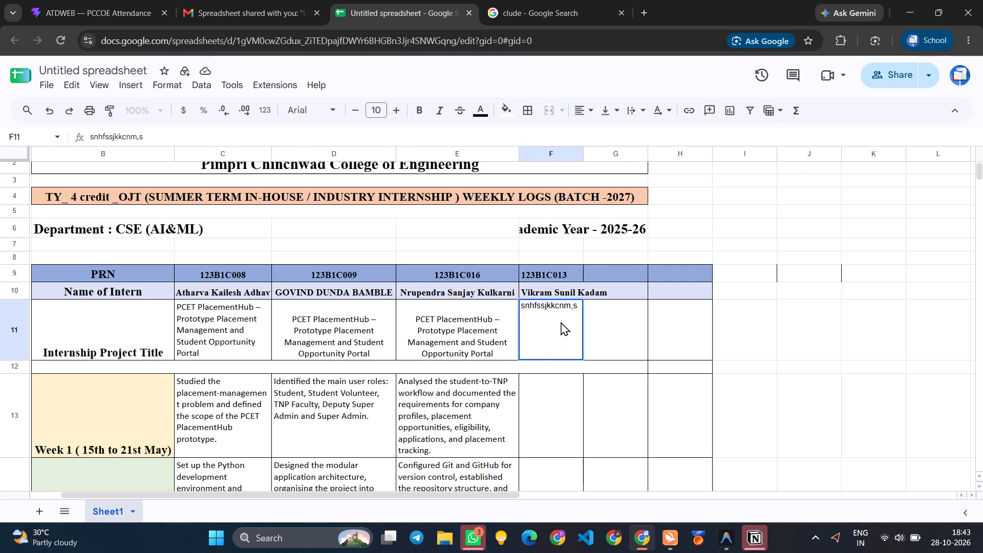
{"action": "key", "text": "BackSpace"}
{"action": "key", "text": "BackSpace"}
{"action": "key", "text": "BackSpace"}
{"action": "key", "text": "BackSpace"}
{"action": "key", "text": "BackSpace"}
{"action": "key", "text": "BackSpace"}
{"action": "key", "text": "BackSpace"}
{"action": "key", "text": "BackSpace"}
{"action": "key", "text": "BackSpace"}
{"action": "key", "text": "BackSpace"}
{"action": "key", "text": "BackSpace"}
{"action": "key", "text": "BackSpace"}
{"action": "key", "text": "BackSpace"}
{"action": "key", "text": "BackSpace"}
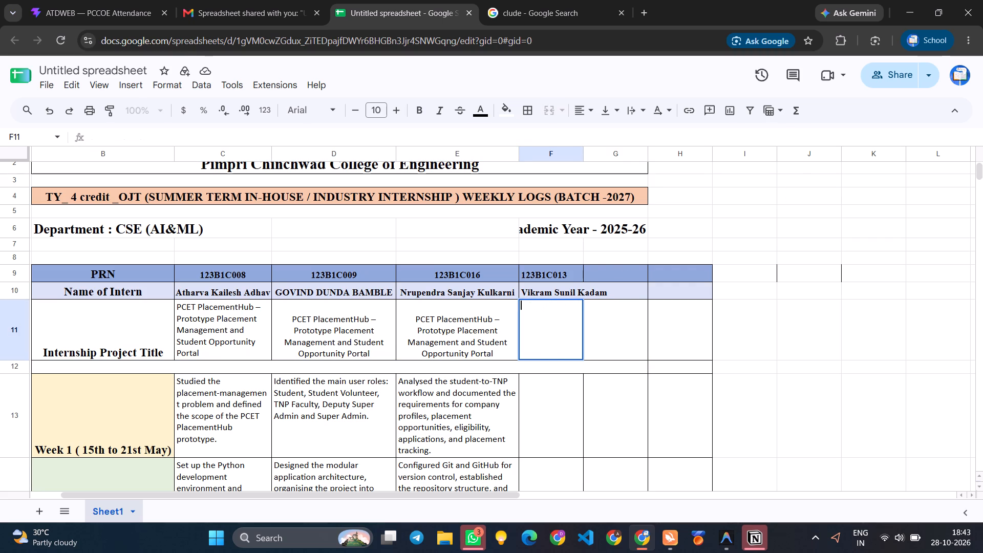
{"action": "left_click", "coordinate": [535, 305]}
{"action": "key", "text": "BackSpace"}
{"action": "left_click", "coordinate": [494, 317]}
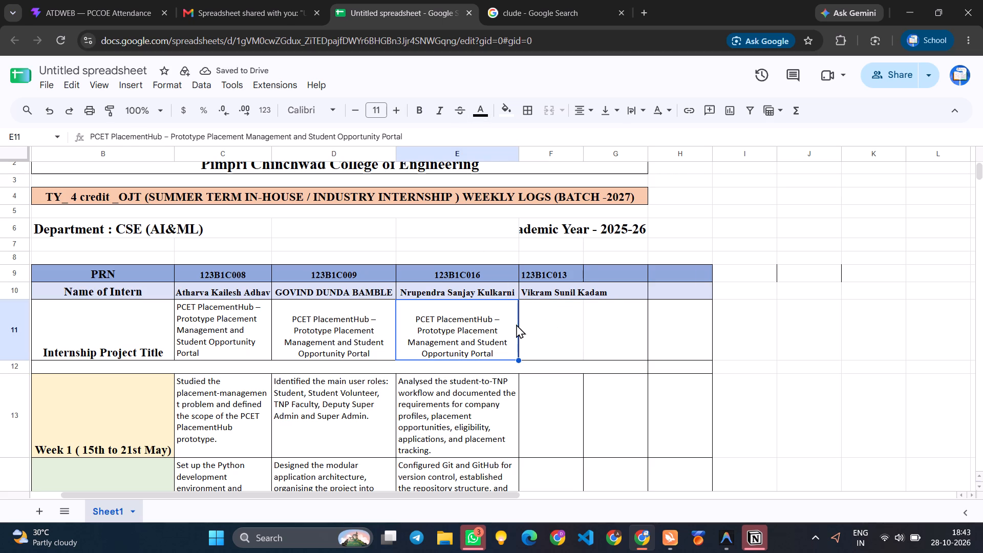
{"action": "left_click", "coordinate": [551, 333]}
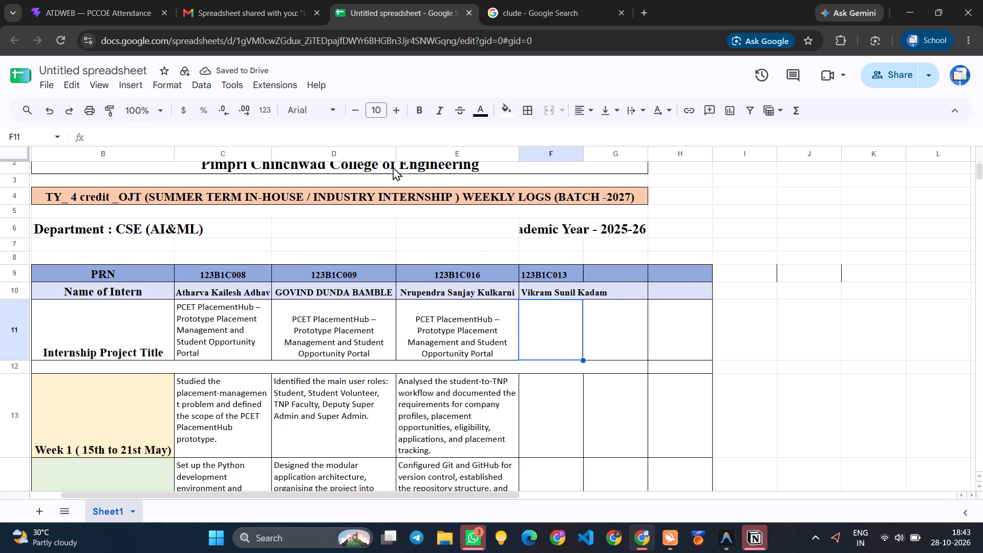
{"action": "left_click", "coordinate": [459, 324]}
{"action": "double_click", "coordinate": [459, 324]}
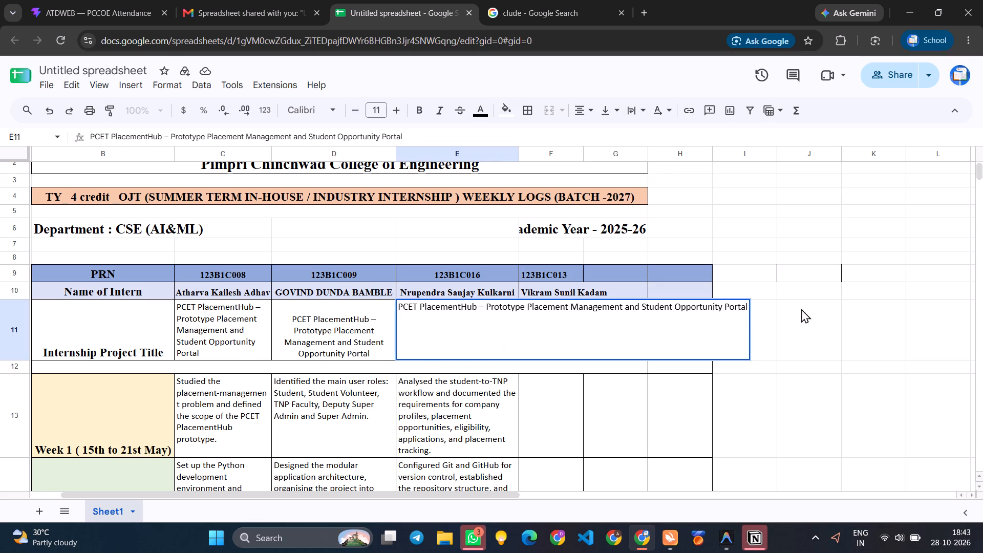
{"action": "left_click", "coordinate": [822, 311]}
{"action": "double_click", "coordinate": [558, 336]}
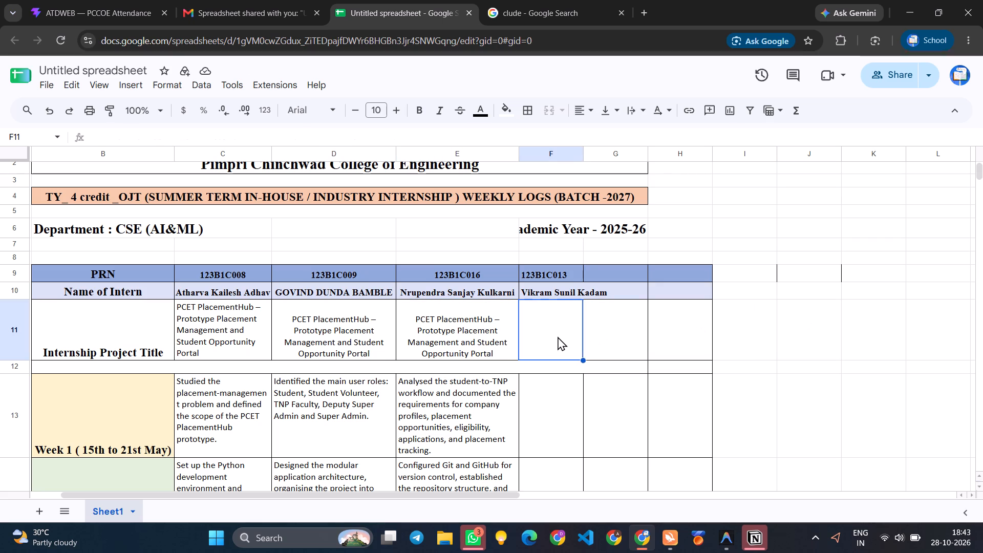
{"action": "left_click", "coordinate": [734, 537]}
{"action": "left_click", "coordinate": [752, 306]}
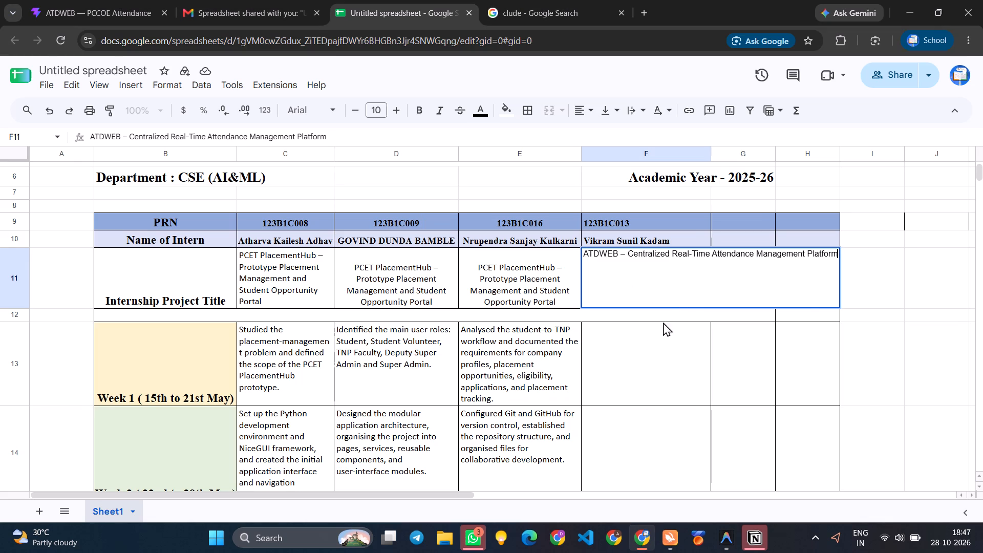
{"action": "left_click", "coordinate": [633, 348]}
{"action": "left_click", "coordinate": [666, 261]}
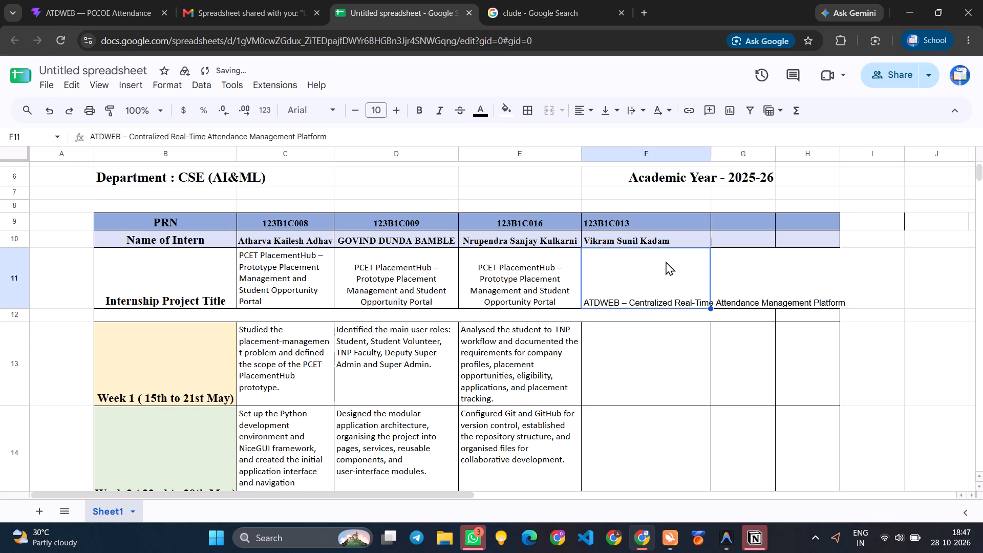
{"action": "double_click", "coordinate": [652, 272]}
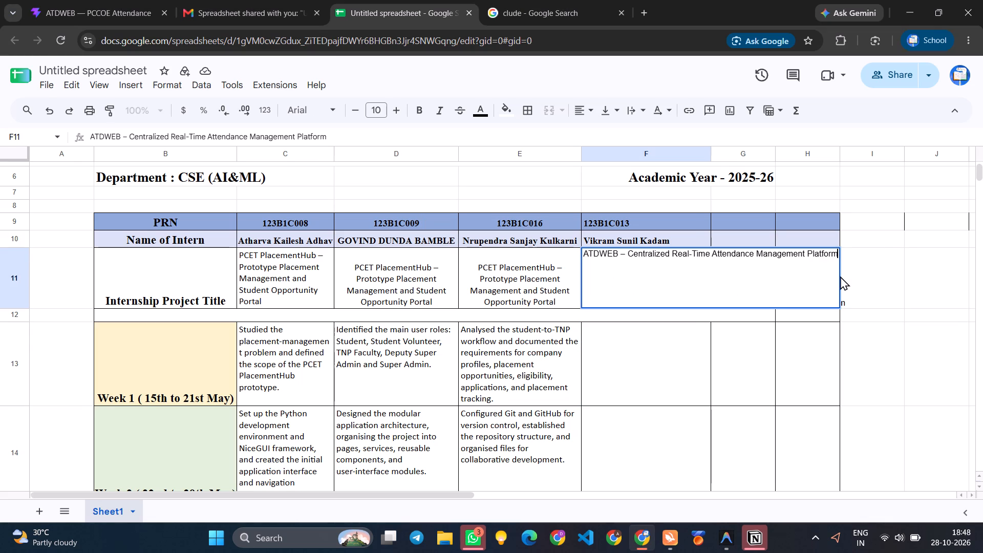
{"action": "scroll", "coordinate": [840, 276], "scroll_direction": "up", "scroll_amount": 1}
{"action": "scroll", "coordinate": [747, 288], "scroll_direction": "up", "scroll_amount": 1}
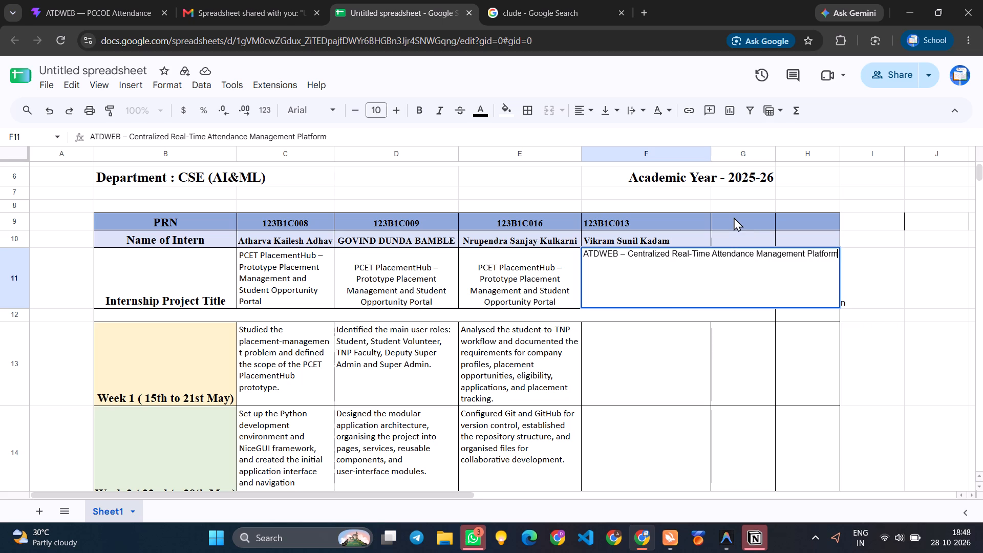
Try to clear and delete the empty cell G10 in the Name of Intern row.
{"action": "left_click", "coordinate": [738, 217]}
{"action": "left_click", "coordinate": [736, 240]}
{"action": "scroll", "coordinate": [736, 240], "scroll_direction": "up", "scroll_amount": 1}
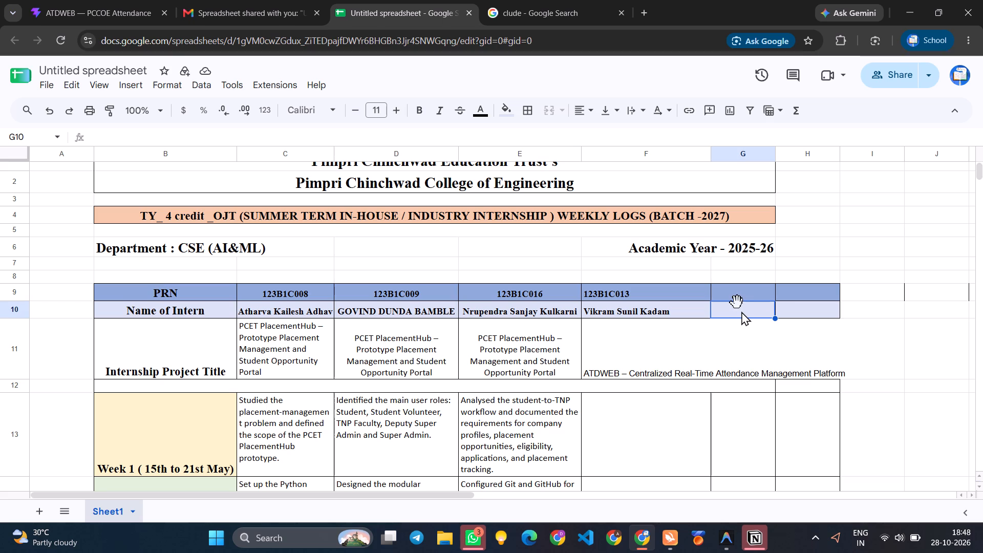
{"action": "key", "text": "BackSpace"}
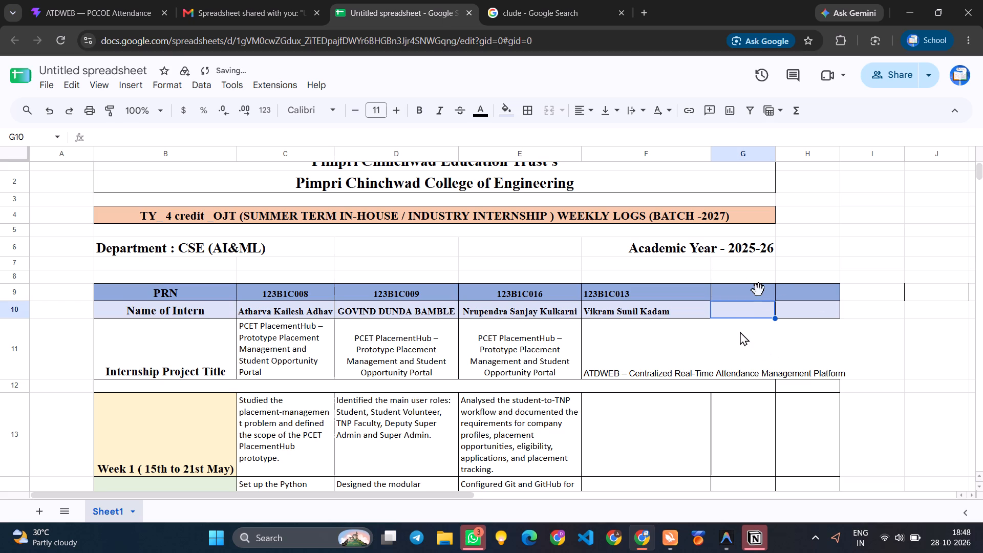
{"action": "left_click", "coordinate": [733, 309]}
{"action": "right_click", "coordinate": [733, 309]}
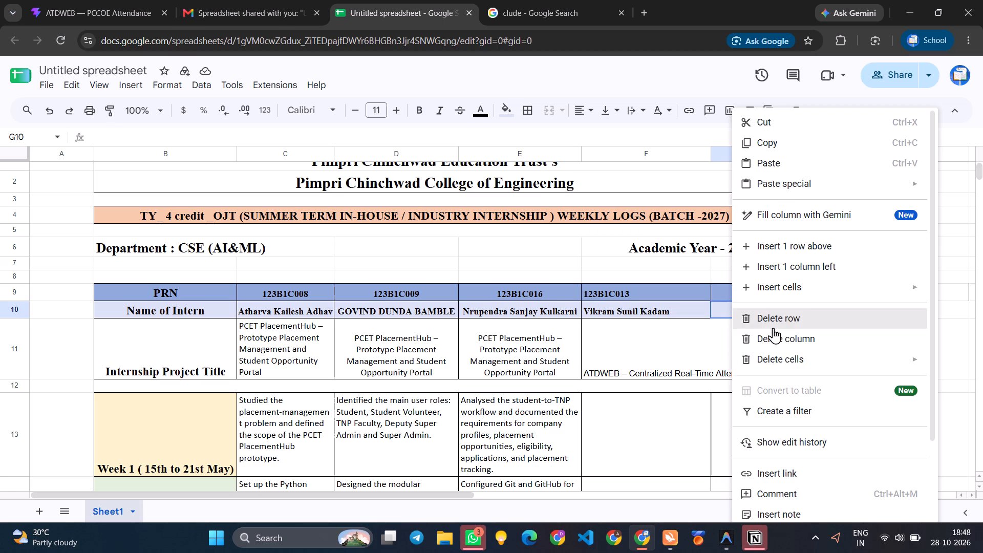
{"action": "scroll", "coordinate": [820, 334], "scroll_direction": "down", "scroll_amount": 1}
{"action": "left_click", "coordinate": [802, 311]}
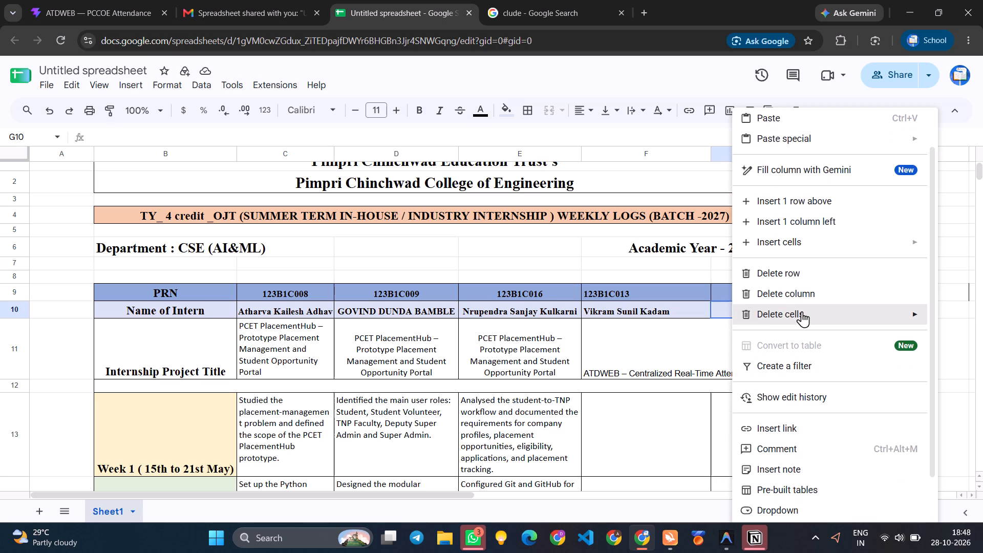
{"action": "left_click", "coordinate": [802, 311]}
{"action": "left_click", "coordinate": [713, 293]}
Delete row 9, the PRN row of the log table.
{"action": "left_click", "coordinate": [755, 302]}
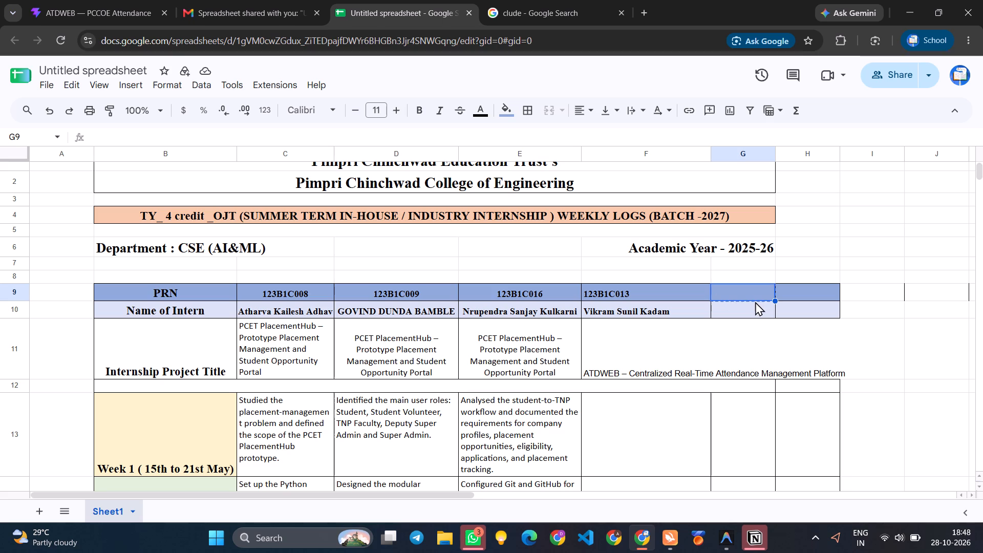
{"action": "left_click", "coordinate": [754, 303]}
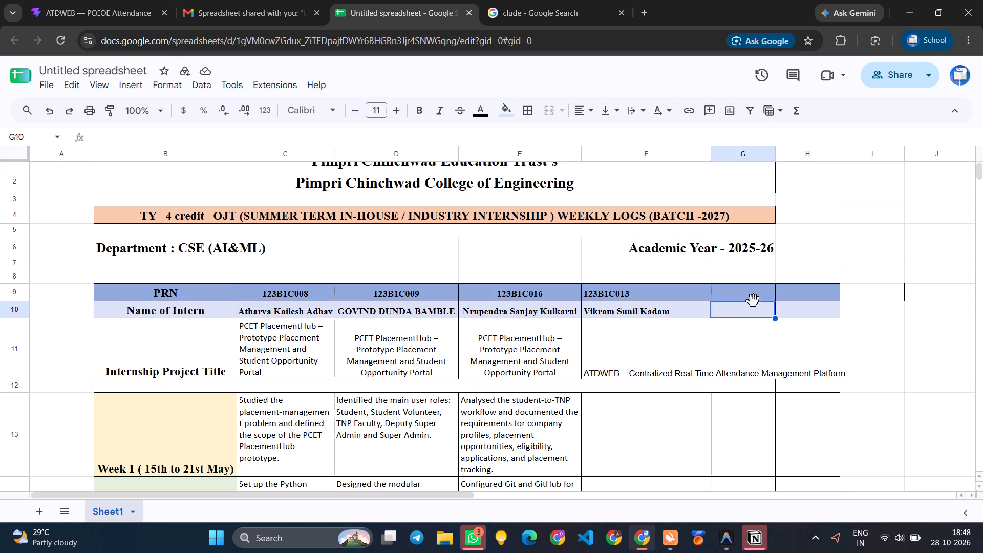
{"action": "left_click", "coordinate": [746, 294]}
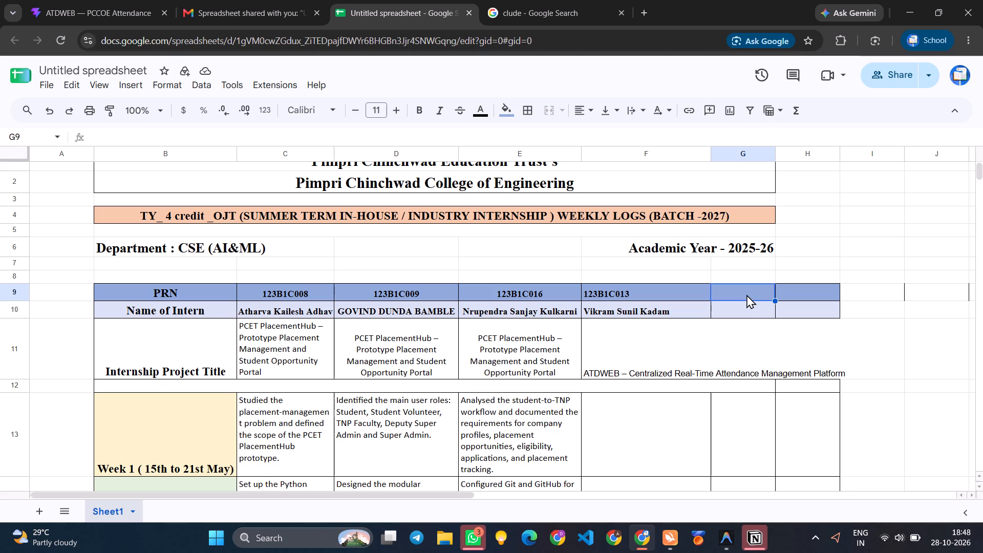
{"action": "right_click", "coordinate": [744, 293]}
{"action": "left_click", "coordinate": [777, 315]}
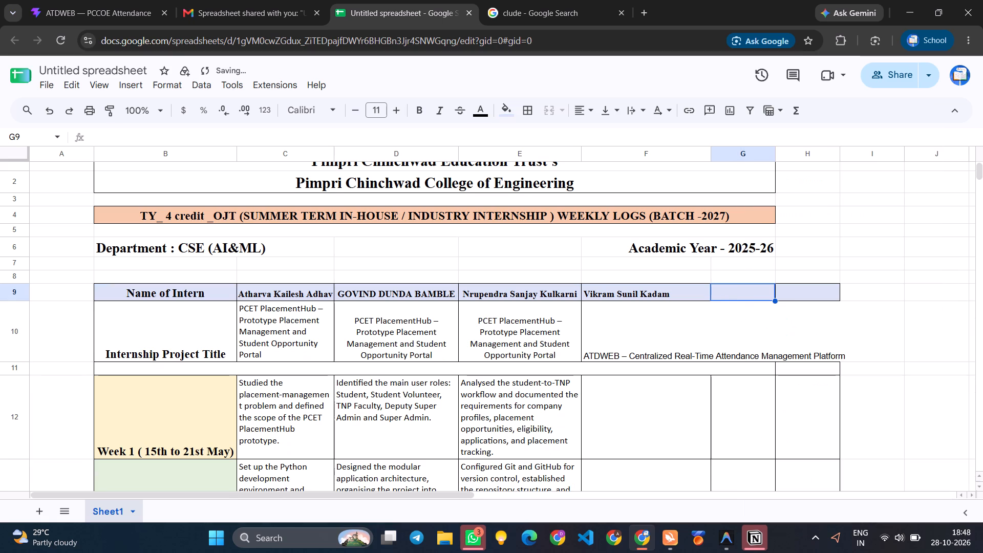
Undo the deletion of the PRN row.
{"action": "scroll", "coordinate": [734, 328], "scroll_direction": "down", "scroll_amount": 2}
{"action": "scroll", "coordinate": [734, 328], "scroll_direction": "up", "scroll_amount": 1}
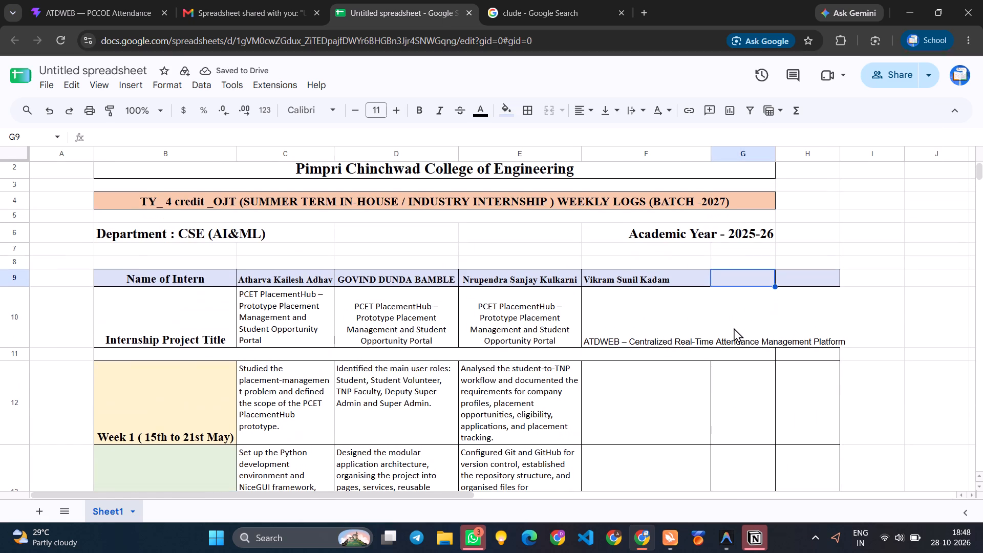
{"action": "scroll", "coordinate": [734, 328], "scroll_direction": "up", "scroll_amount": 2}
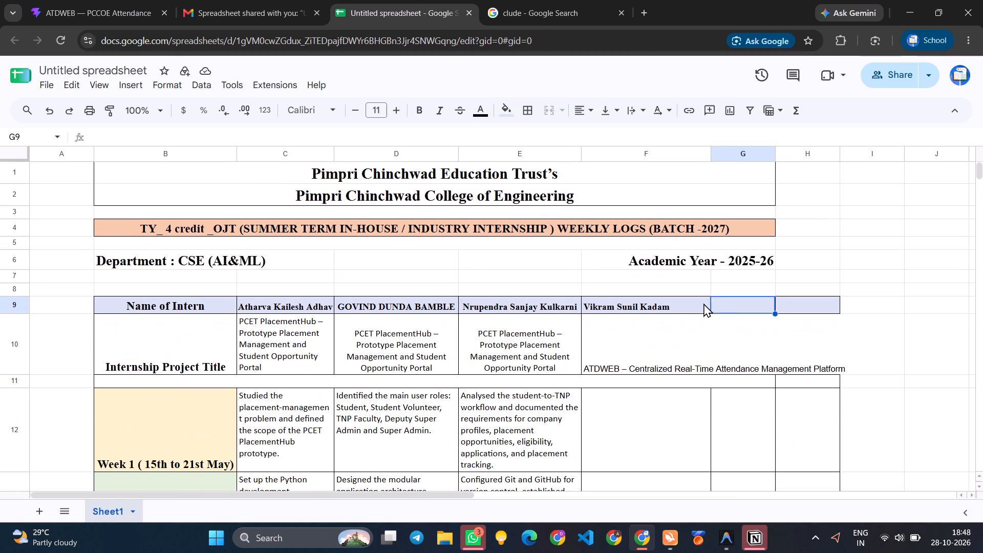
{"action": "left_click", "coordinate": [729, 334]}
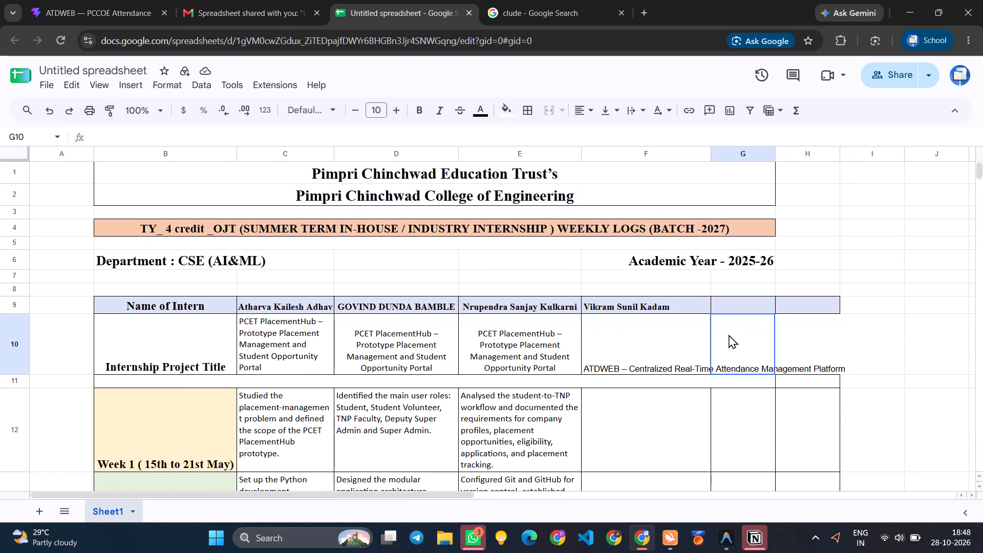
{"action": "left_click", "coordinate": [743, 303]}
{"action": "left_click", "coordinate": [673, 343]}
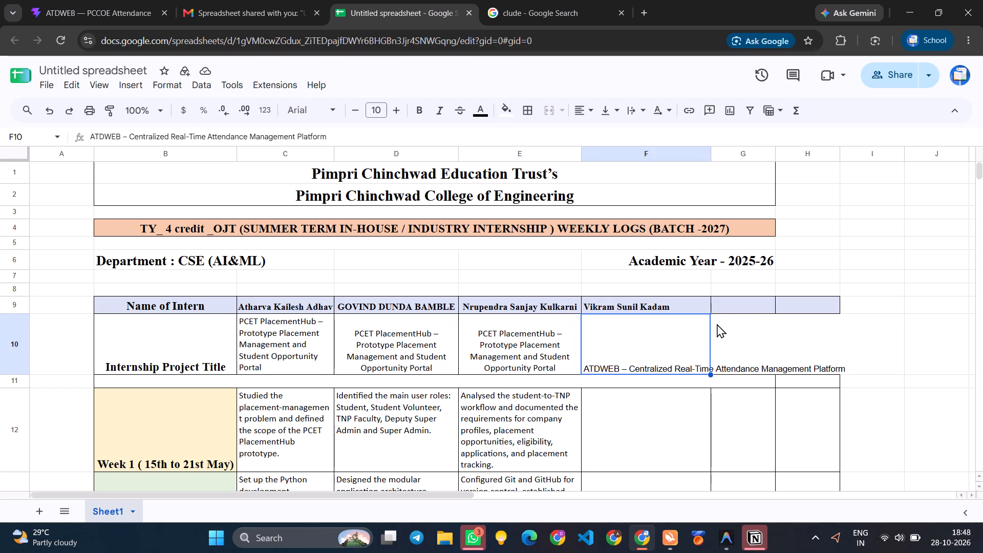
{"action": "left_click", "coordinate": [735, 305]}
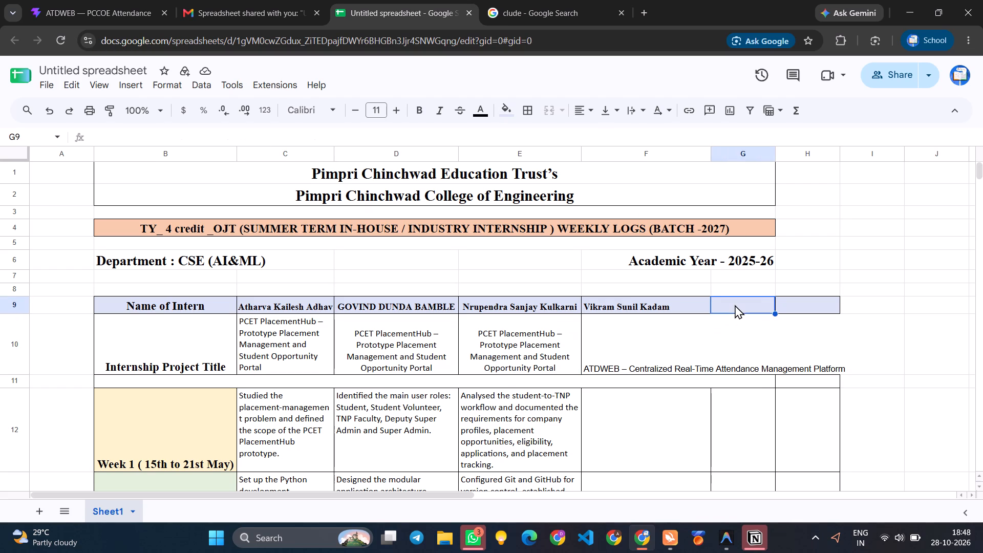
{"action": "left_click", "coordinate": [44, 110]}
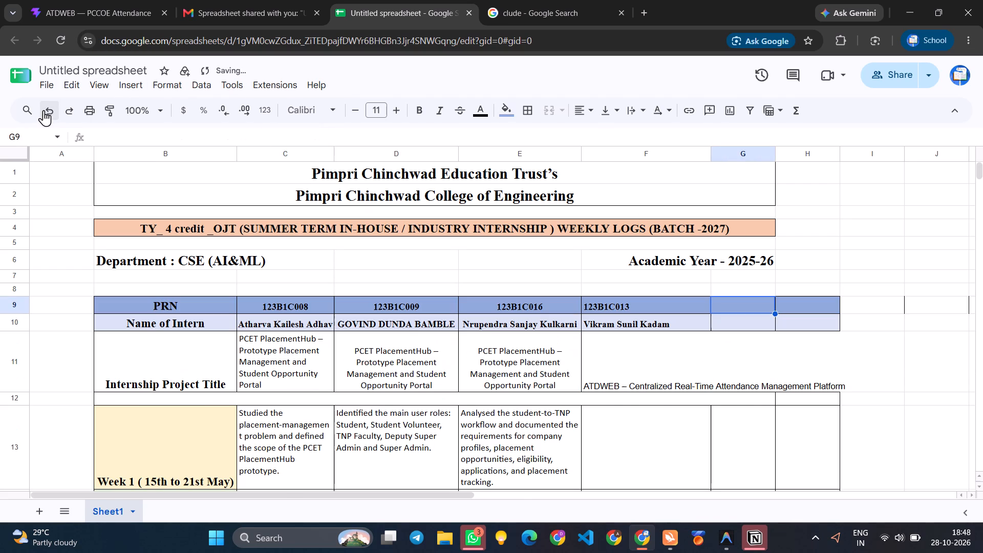
Delete the two empty blue cells at the end of the PRN row from G9 onward, shifting cells left each time.
{"action": "left_click", "coordinate": [726, 319]}
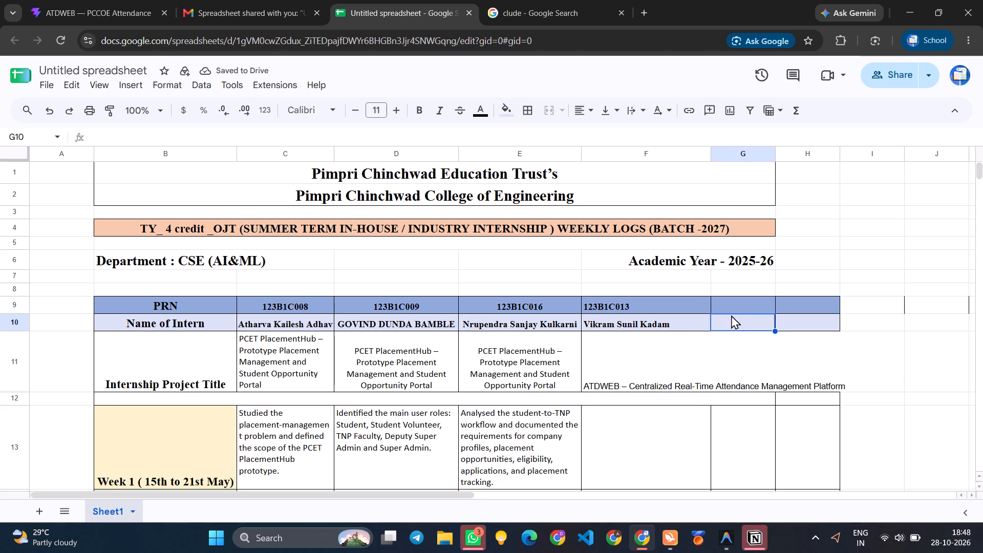
{"action": "left_click", "coordinate": [738, 307]}
{"action": "right_click", "coordinate": [736, 305]}
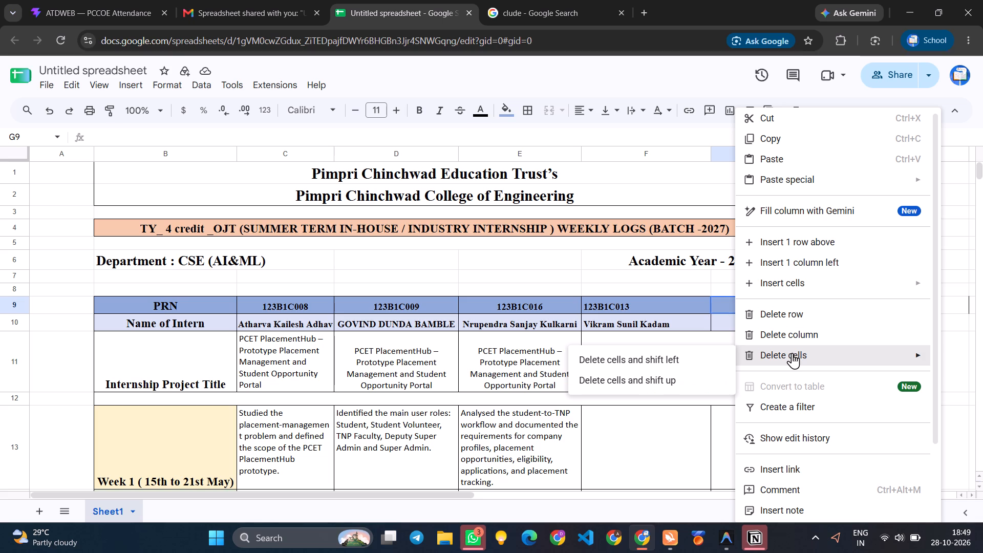
{"action": "left_click", "coordinate": [688, 354]}
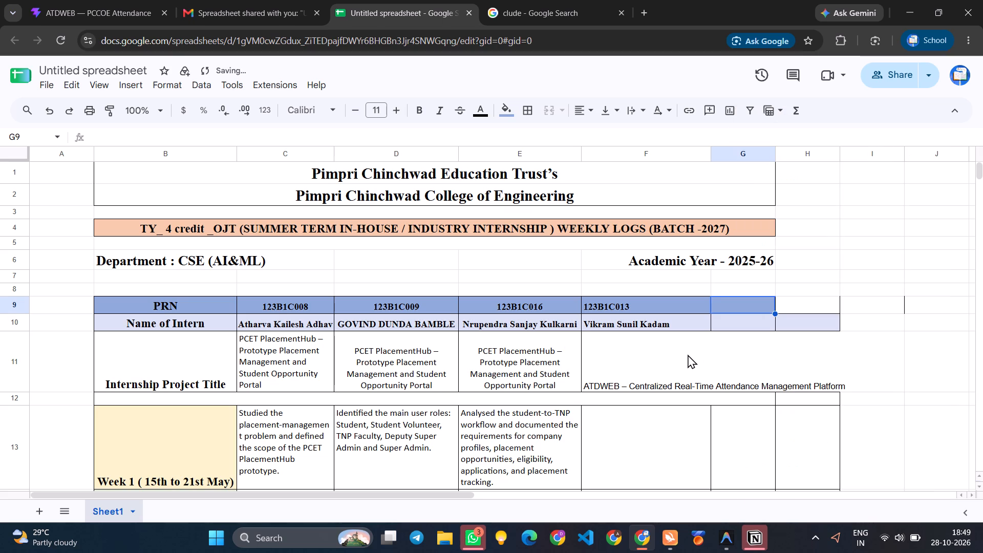
{"action": "left_click", "coordinate": [750, 307]}
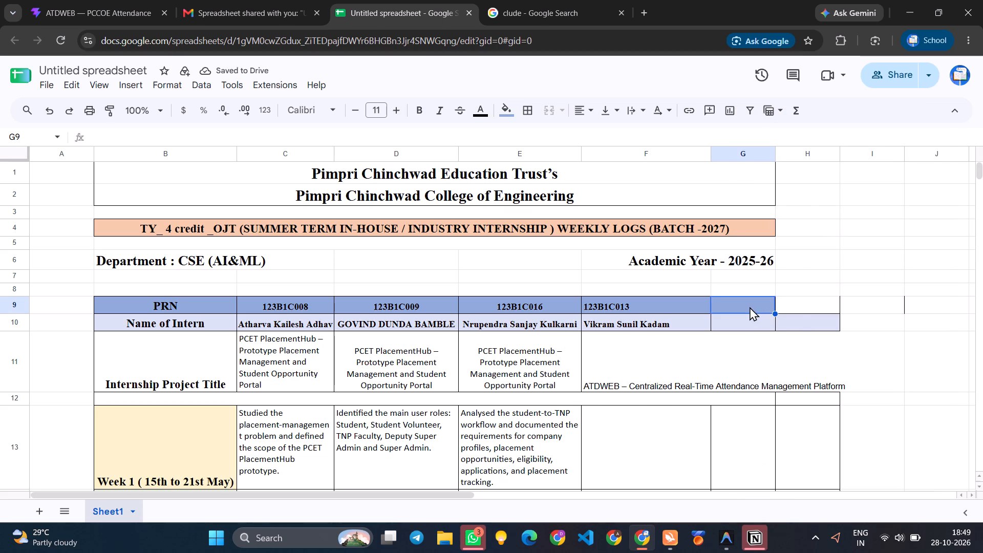
{"action": "right_click", "coordinate": [750, 307]}
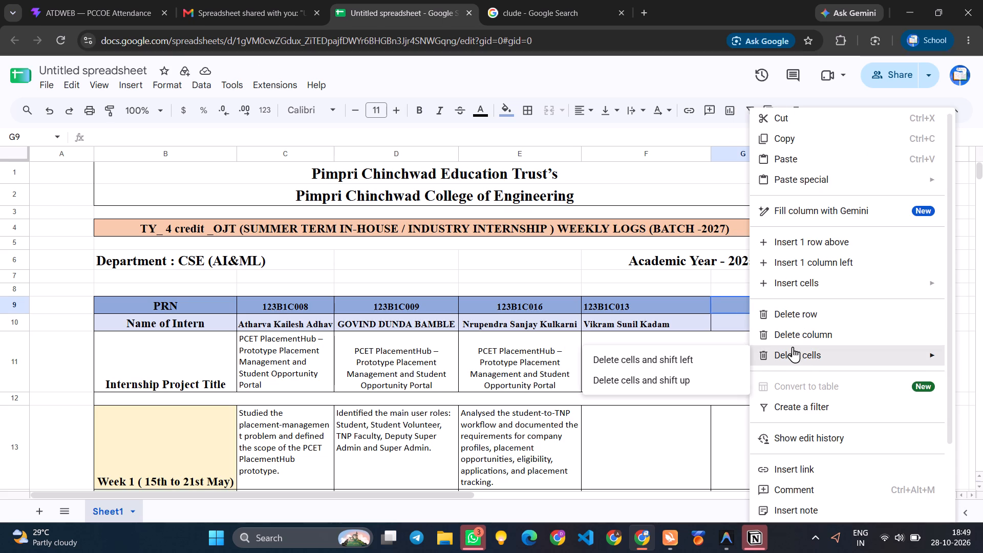
{"action": "left_click", "coordinate": [793, 347]}
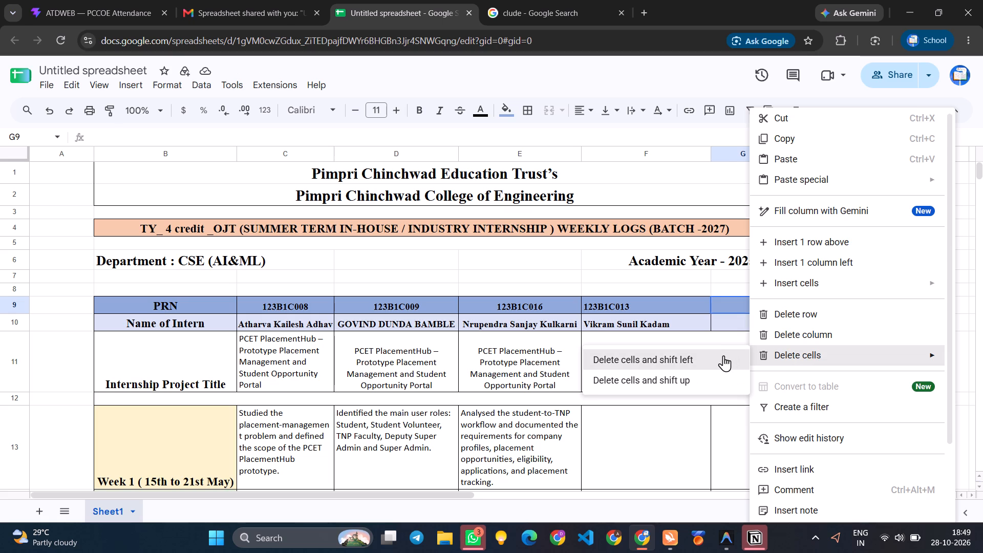
{"action": "left_click", "coordinate": [723, 355]}
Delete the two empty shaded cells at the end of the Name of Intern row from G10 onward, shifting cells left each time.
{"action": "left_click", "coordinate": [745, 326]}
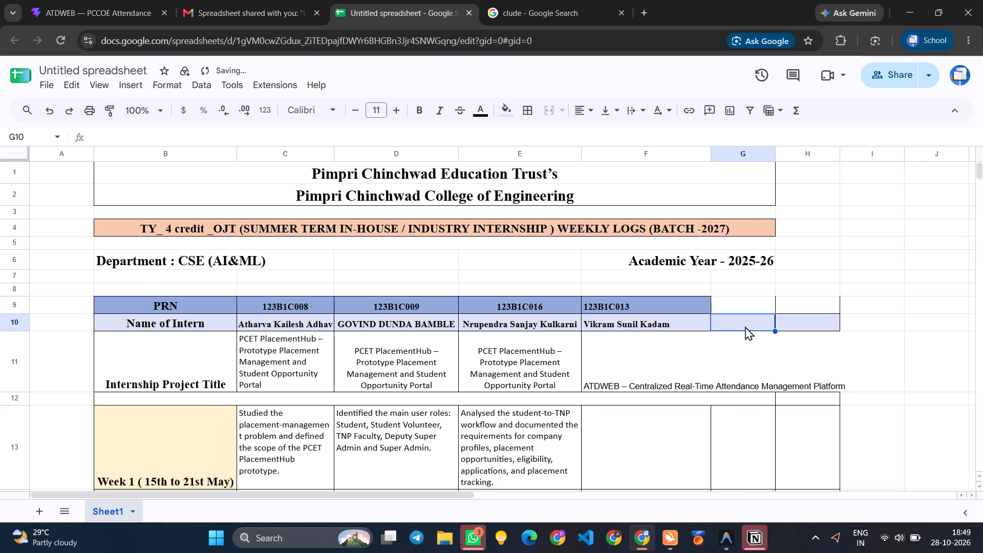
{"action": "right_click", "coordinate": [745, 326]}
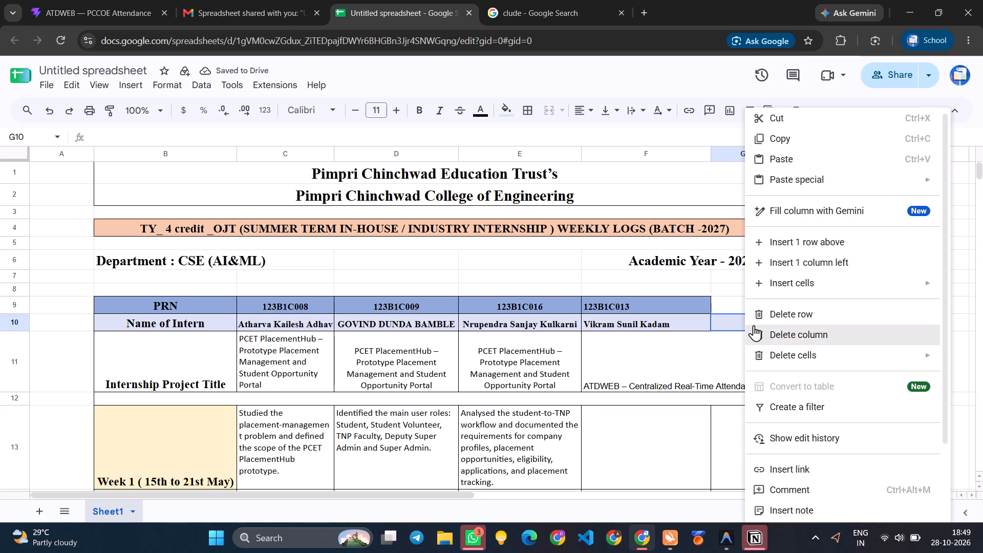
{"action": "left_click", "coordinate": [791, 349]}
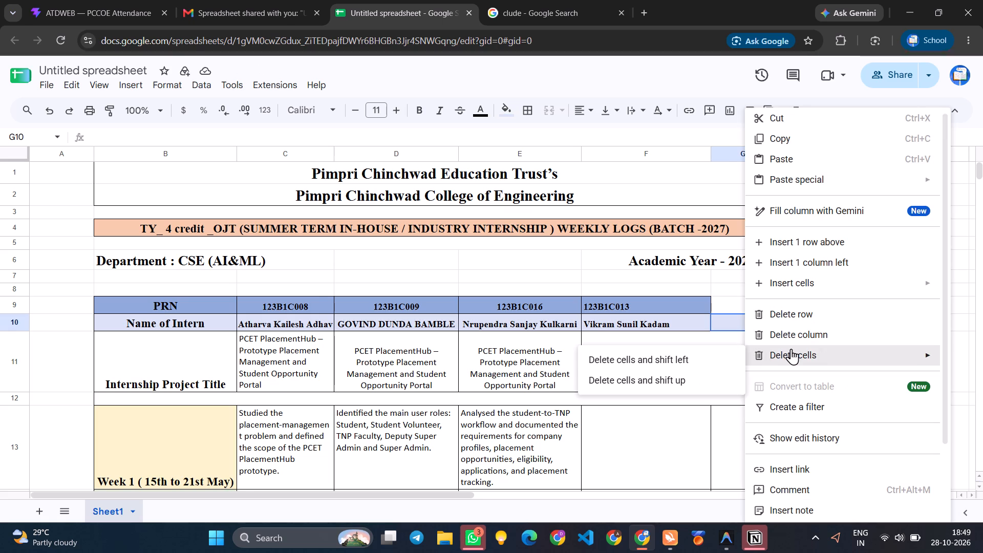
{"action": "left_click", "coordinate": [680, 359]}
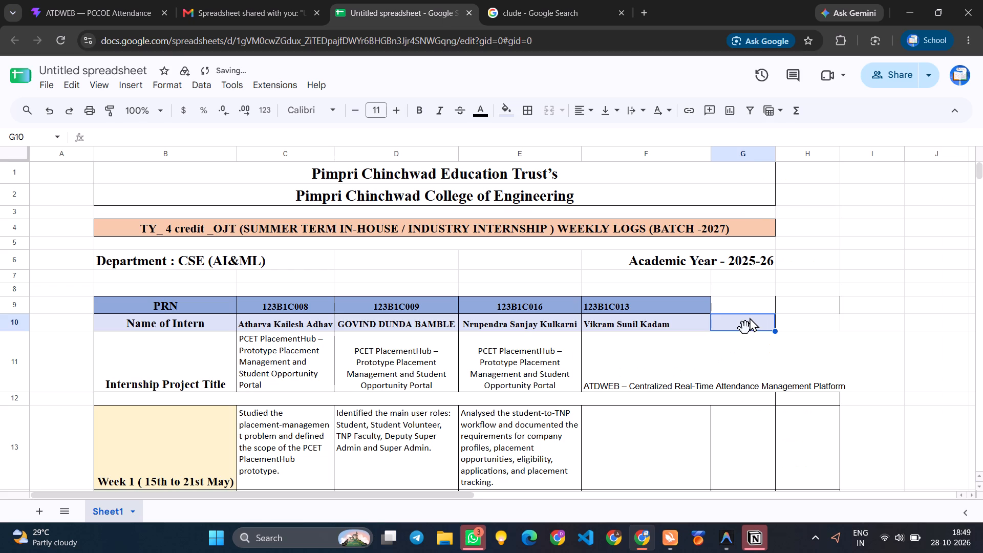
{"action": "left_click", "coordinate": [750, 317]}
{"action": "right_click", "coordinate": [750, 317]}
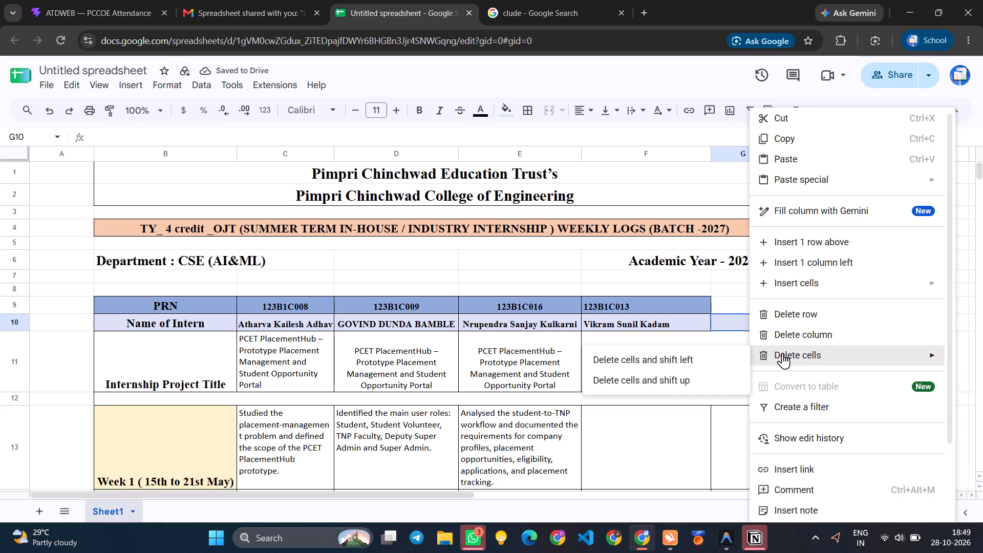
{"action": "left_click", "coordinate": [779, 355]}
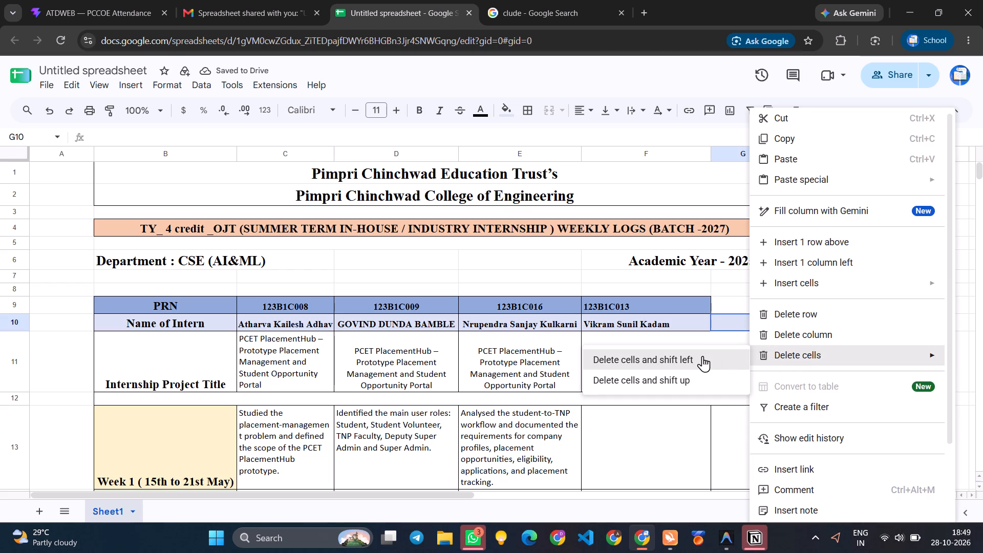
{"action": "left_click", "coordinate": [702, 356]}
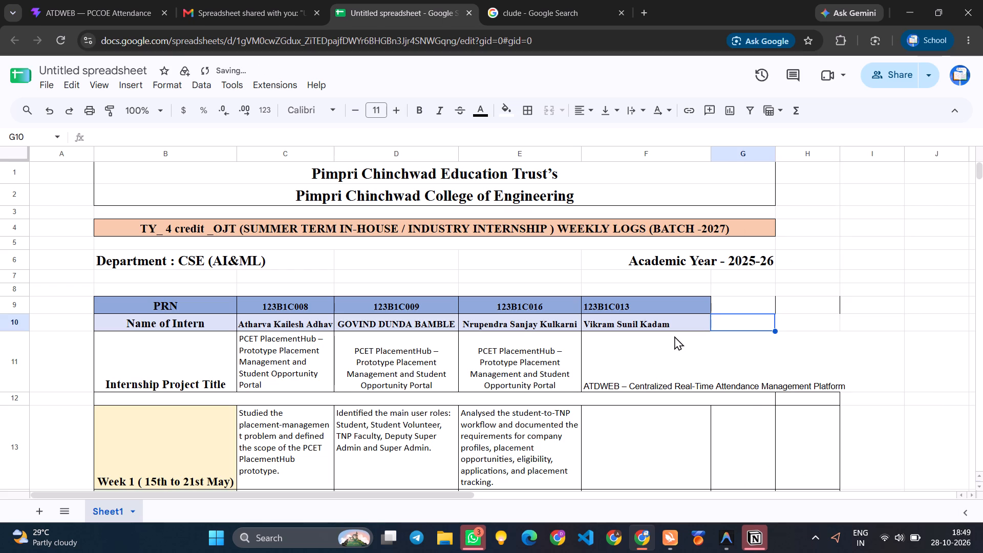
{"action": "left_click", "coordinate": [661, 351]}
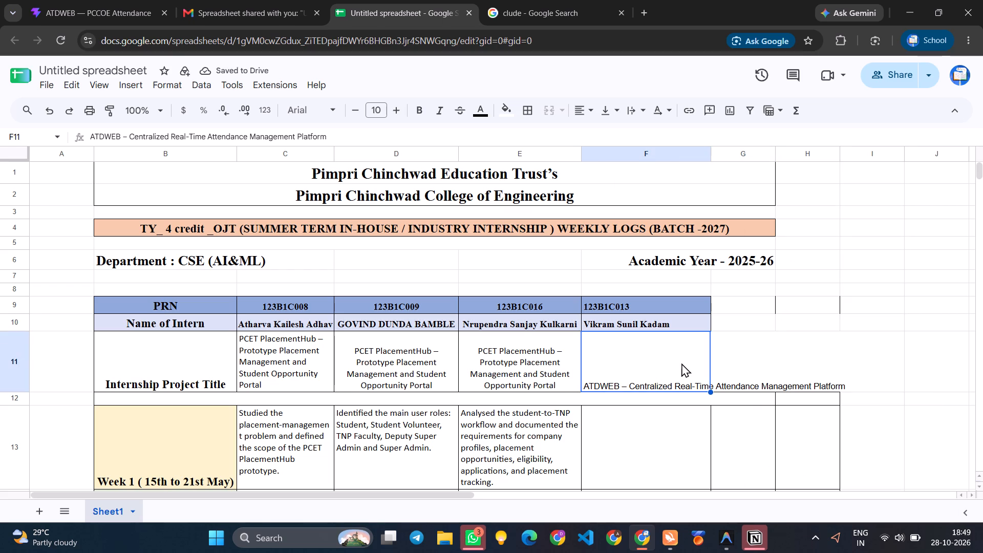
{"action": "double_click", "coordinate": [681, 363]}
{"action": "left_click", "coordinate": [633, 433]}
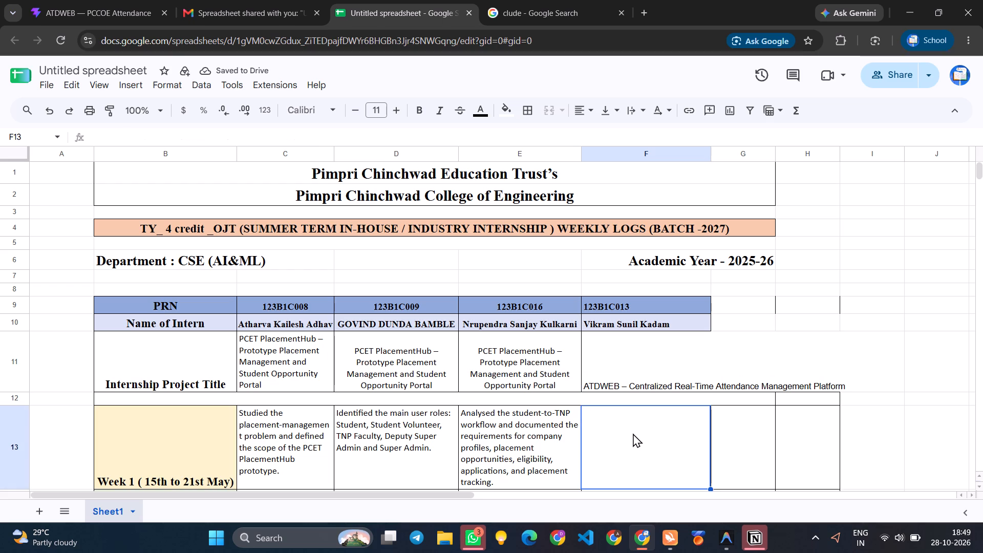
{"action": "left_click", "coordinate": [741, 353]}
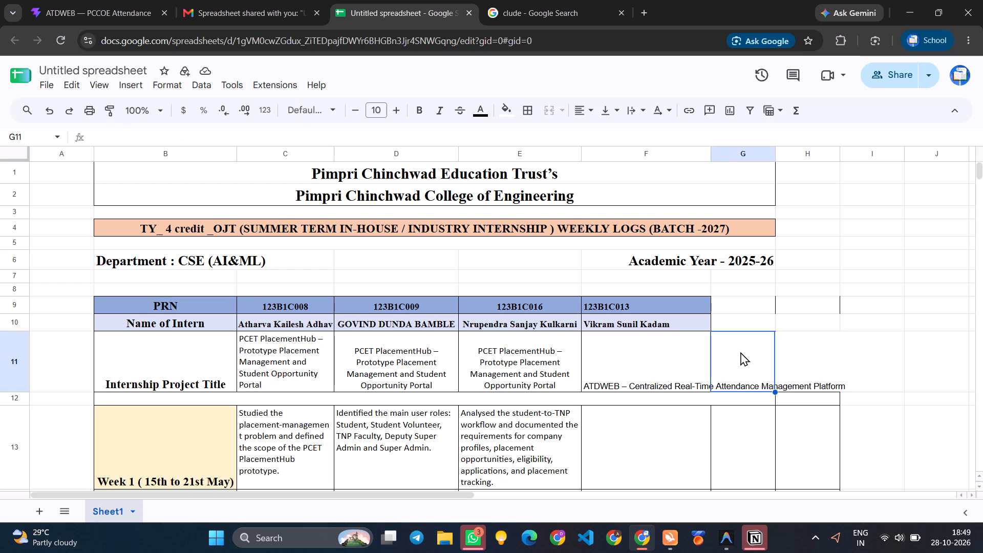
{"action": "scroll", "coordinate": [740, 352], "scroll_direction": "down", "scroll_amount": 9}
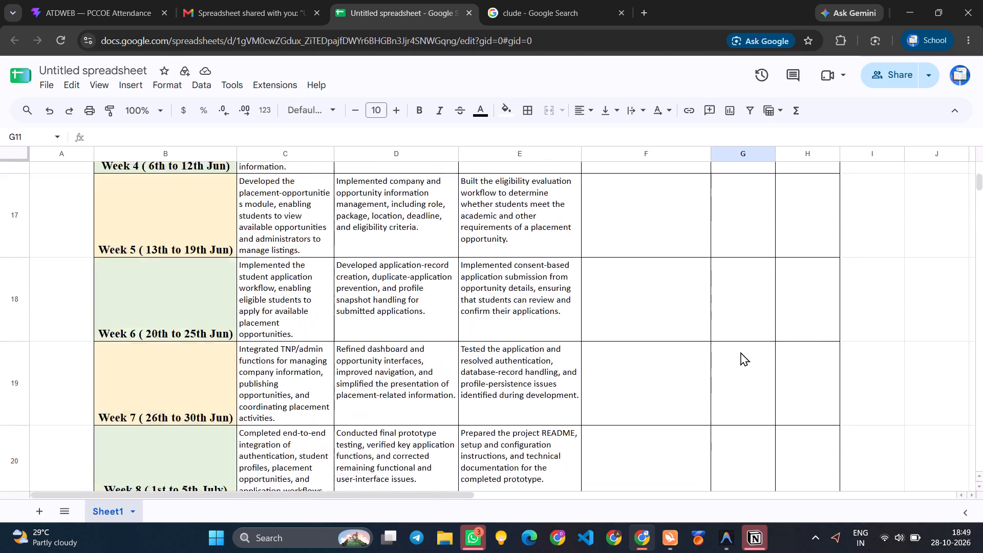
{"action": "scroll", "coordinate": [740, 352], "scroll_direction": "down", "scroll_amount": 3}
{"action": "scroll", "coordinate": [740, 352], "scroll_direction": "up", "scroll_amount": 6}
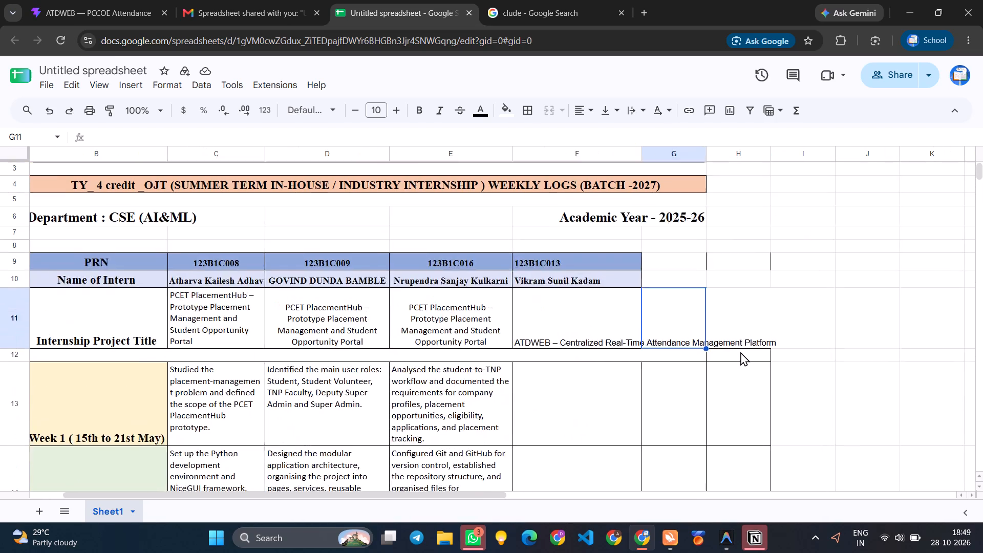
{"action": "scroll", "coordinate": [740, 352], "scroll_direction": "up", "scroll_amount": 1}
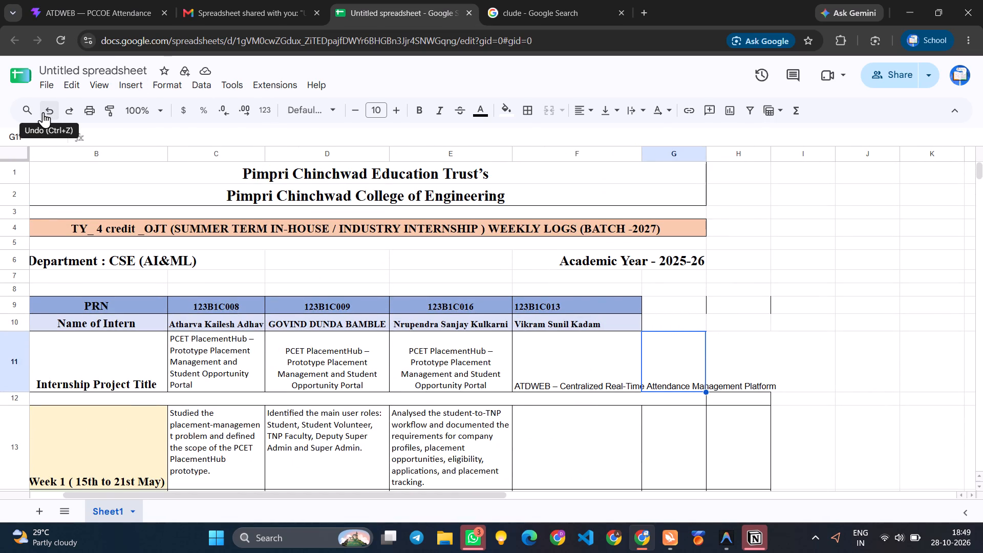
Undo the recent cell deletions and the project title entry in F11, keeping column F widened.
{"action": "left_click", "coordinate": [43, 112]}
{"action": "left_click", "coordinate": [43, 112]}
{"action": "triple_click", "coordinate": [43, 112]}
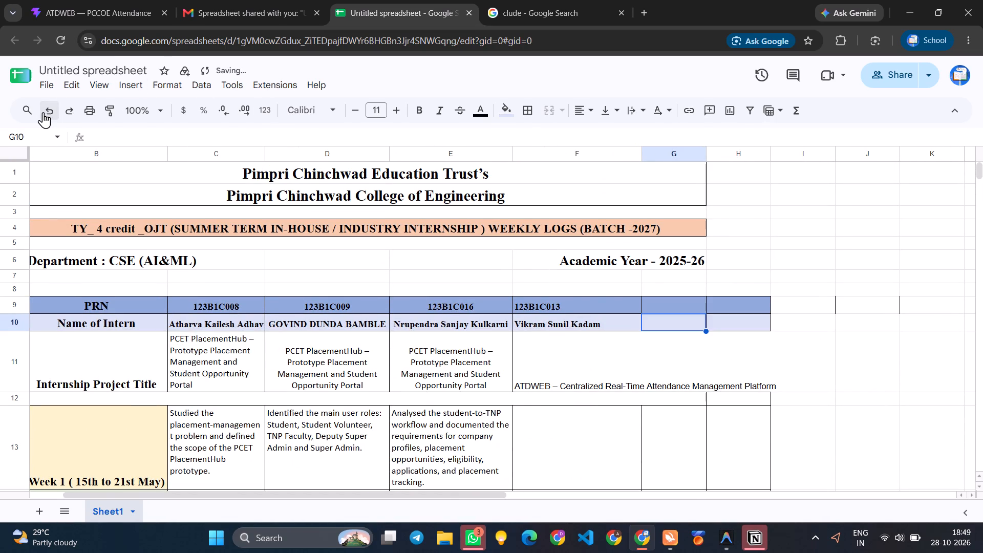
{"action": "left_click", "coordinate": [43, 112]}
{"action": "left_click", "coordinate": [43, 112]}
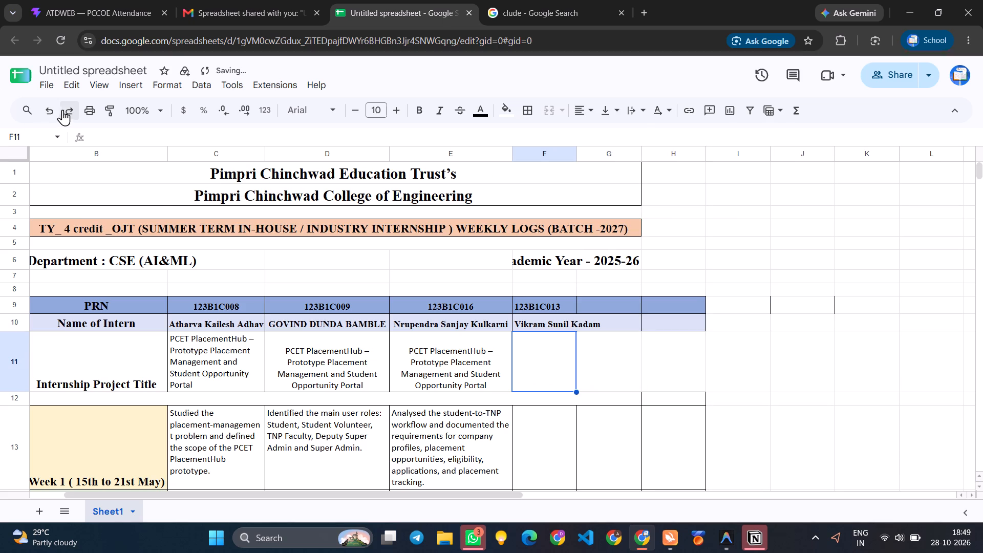
{"action": "left_click", "coordinate": [65, 111]}
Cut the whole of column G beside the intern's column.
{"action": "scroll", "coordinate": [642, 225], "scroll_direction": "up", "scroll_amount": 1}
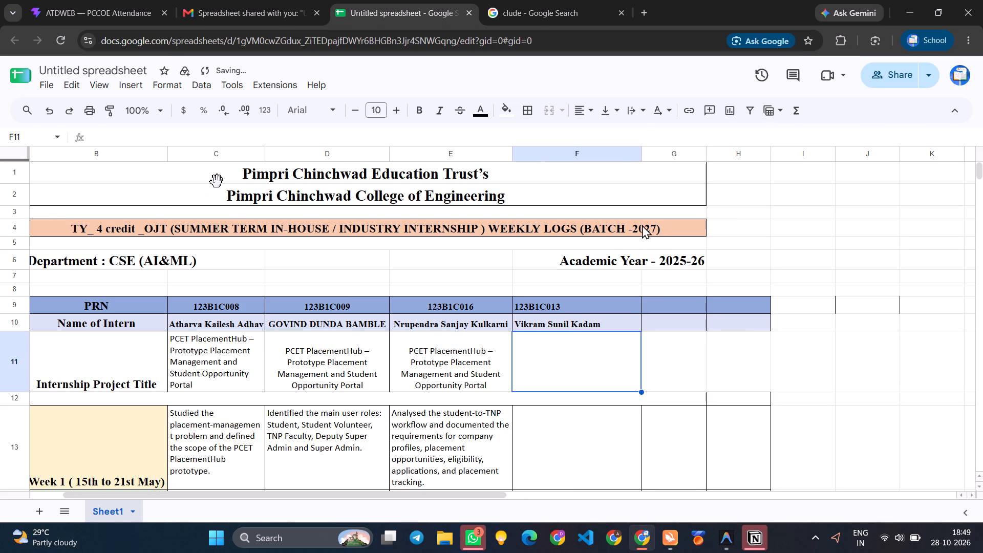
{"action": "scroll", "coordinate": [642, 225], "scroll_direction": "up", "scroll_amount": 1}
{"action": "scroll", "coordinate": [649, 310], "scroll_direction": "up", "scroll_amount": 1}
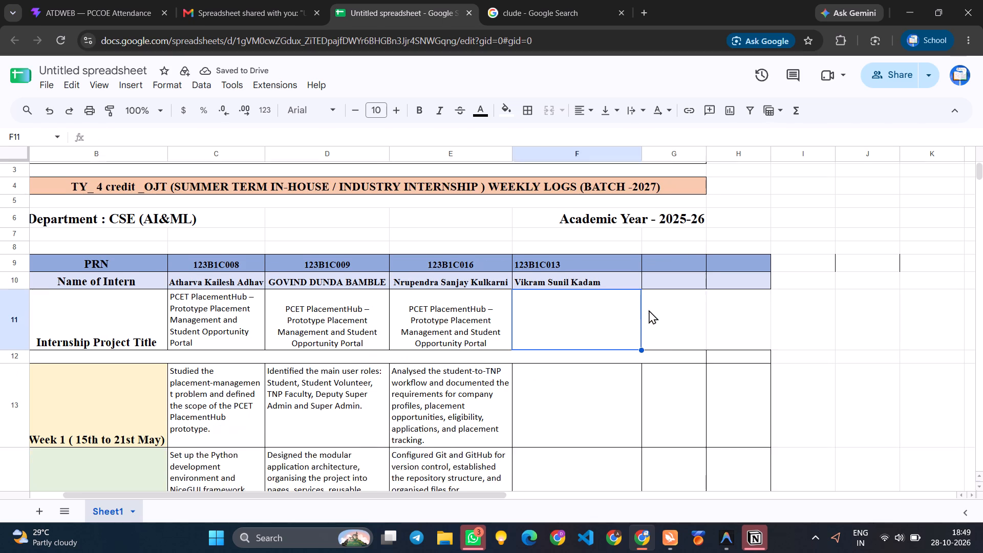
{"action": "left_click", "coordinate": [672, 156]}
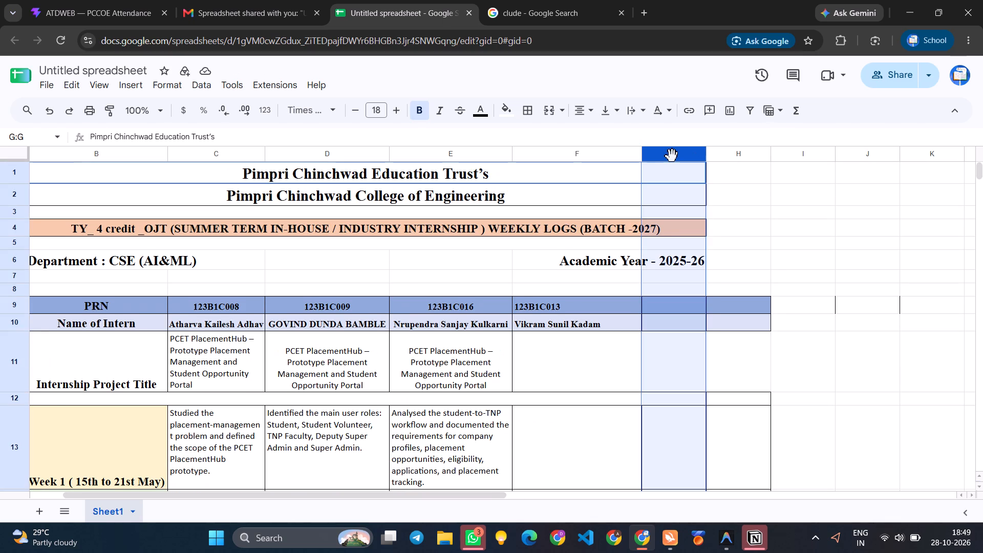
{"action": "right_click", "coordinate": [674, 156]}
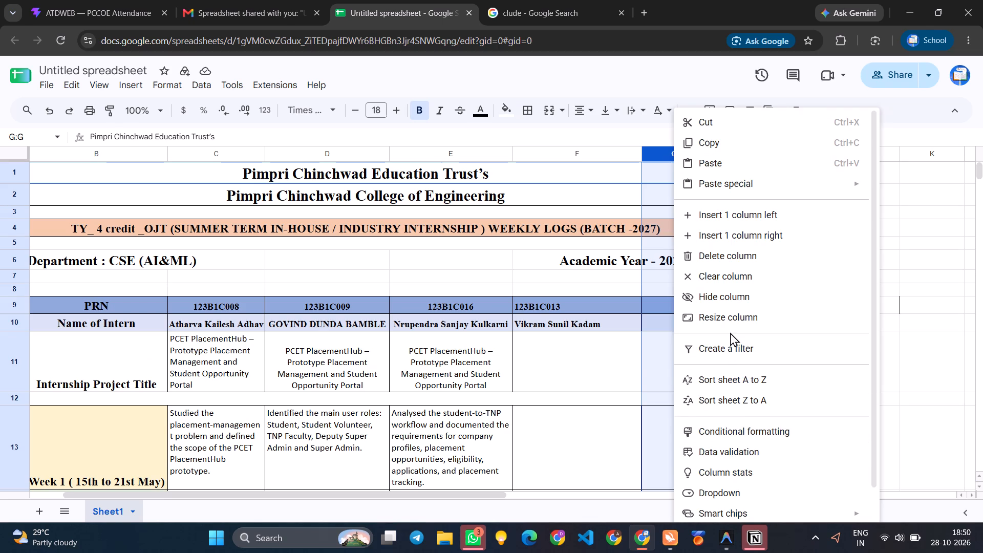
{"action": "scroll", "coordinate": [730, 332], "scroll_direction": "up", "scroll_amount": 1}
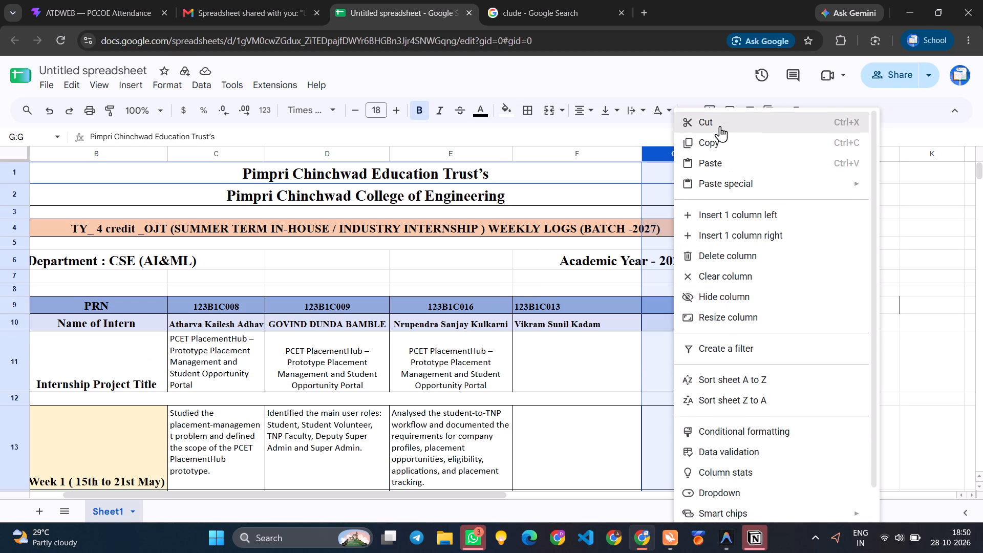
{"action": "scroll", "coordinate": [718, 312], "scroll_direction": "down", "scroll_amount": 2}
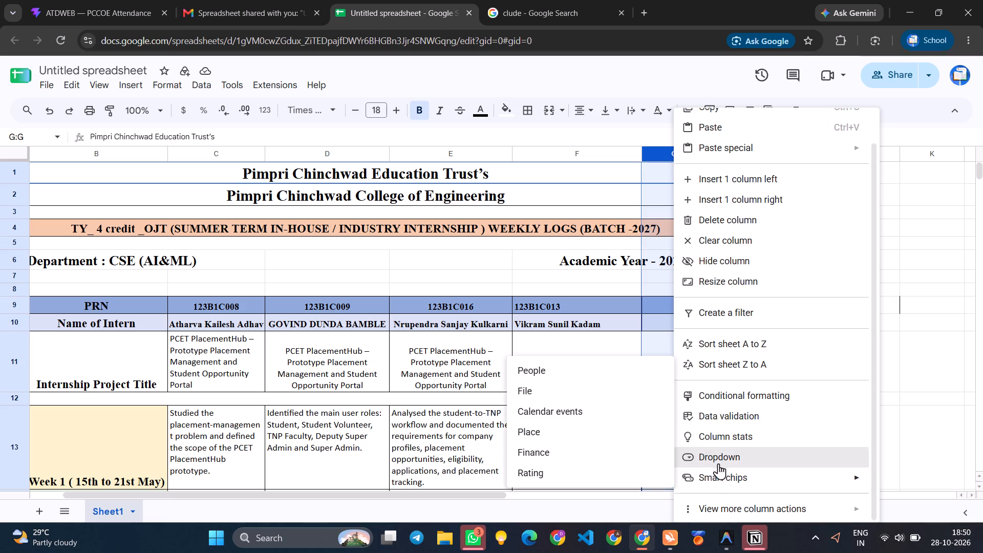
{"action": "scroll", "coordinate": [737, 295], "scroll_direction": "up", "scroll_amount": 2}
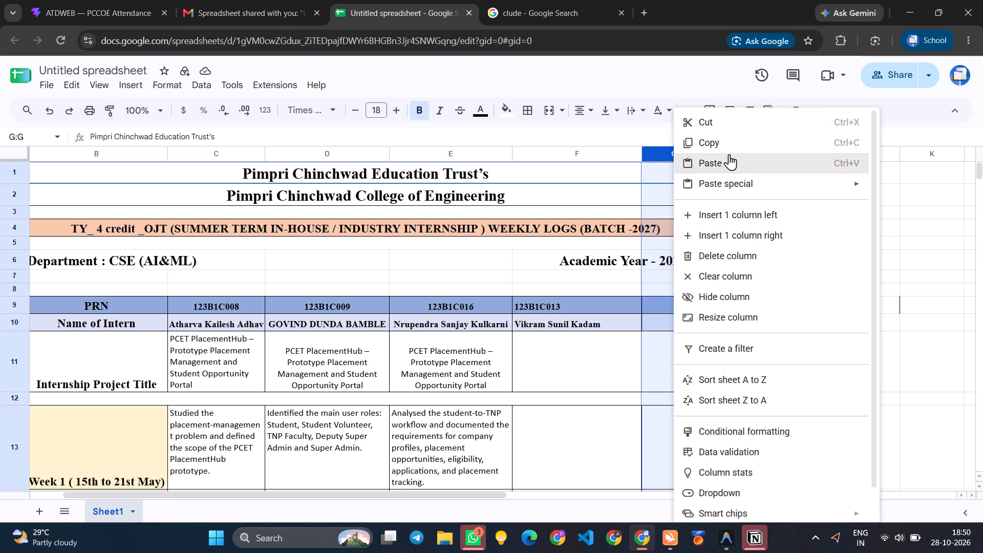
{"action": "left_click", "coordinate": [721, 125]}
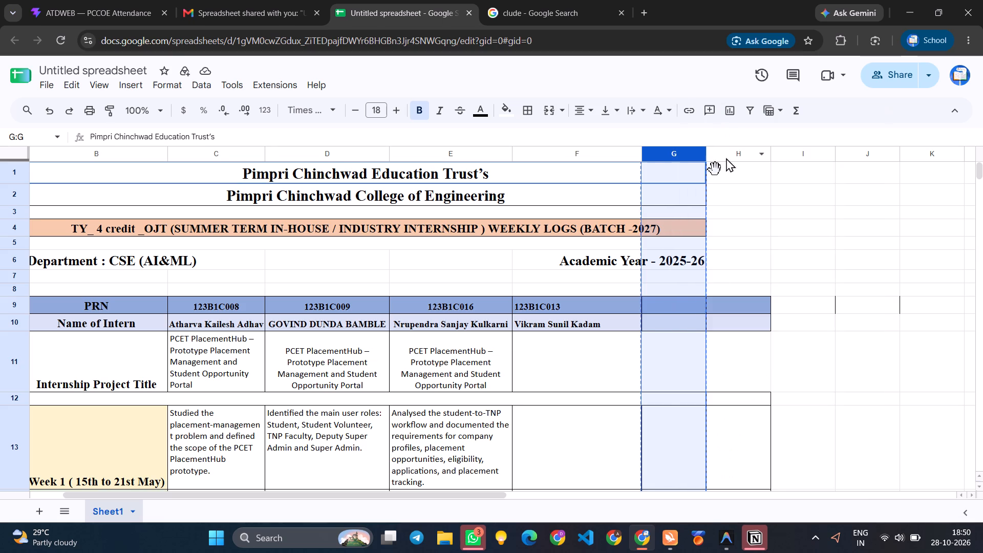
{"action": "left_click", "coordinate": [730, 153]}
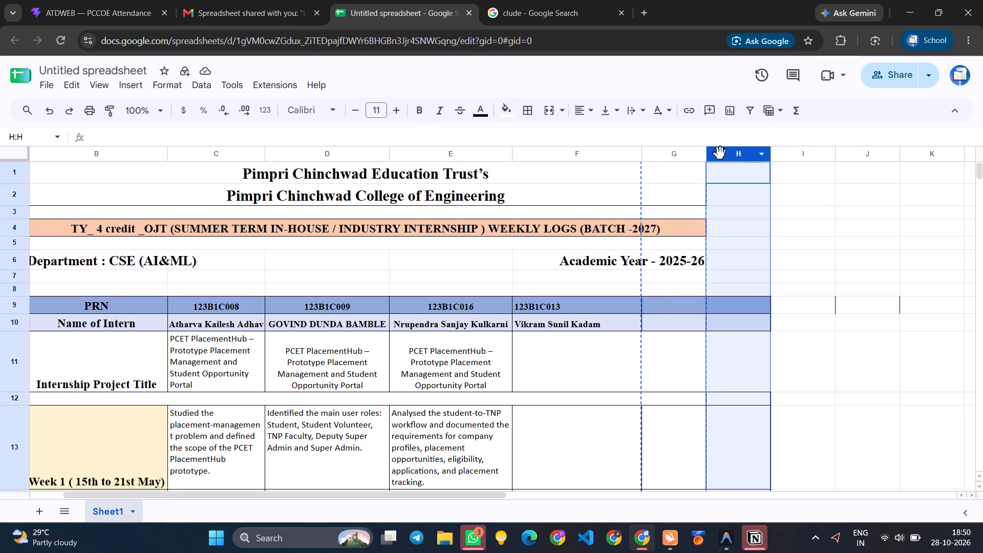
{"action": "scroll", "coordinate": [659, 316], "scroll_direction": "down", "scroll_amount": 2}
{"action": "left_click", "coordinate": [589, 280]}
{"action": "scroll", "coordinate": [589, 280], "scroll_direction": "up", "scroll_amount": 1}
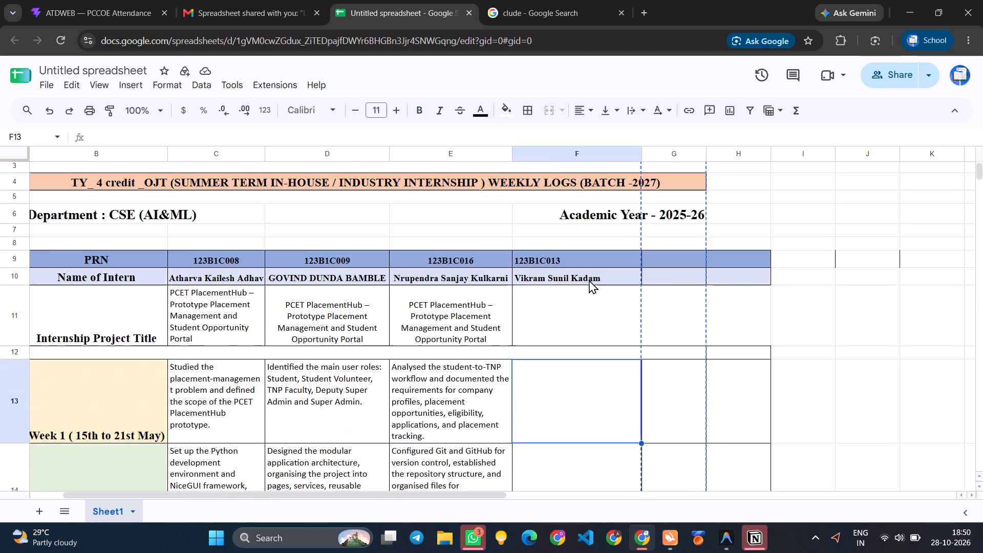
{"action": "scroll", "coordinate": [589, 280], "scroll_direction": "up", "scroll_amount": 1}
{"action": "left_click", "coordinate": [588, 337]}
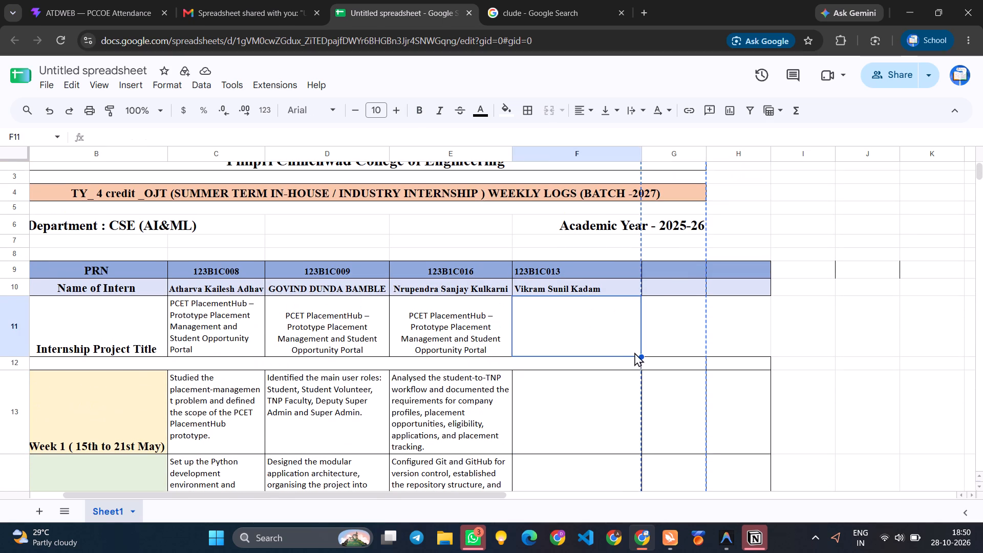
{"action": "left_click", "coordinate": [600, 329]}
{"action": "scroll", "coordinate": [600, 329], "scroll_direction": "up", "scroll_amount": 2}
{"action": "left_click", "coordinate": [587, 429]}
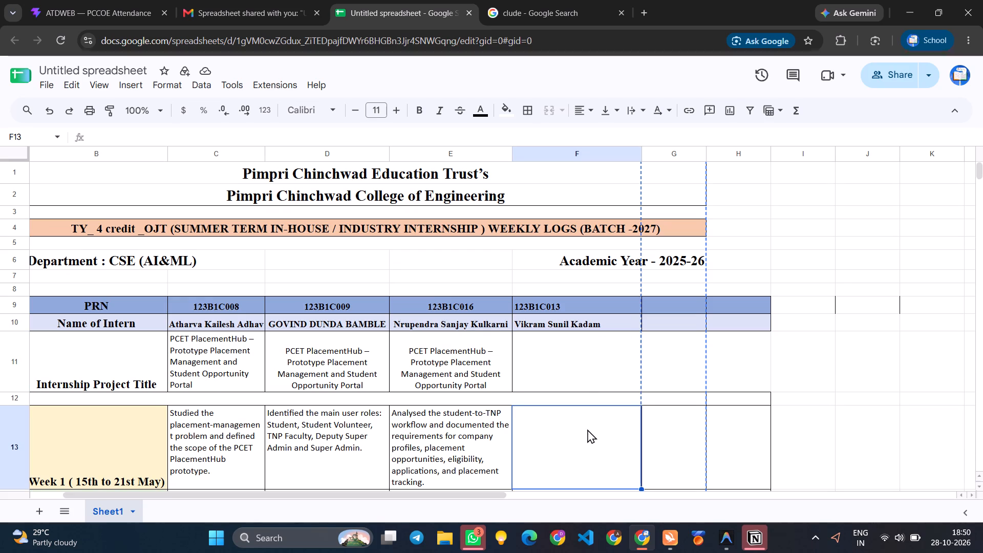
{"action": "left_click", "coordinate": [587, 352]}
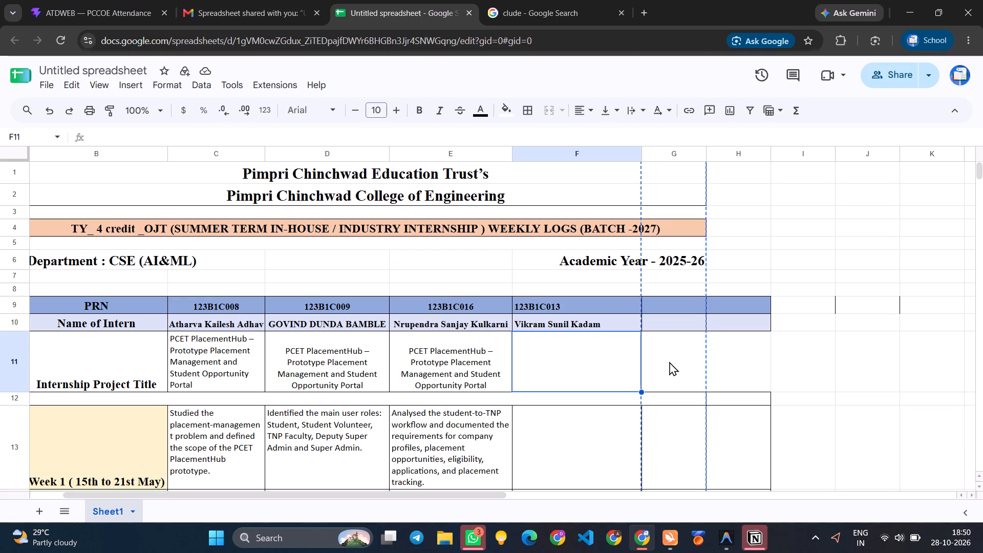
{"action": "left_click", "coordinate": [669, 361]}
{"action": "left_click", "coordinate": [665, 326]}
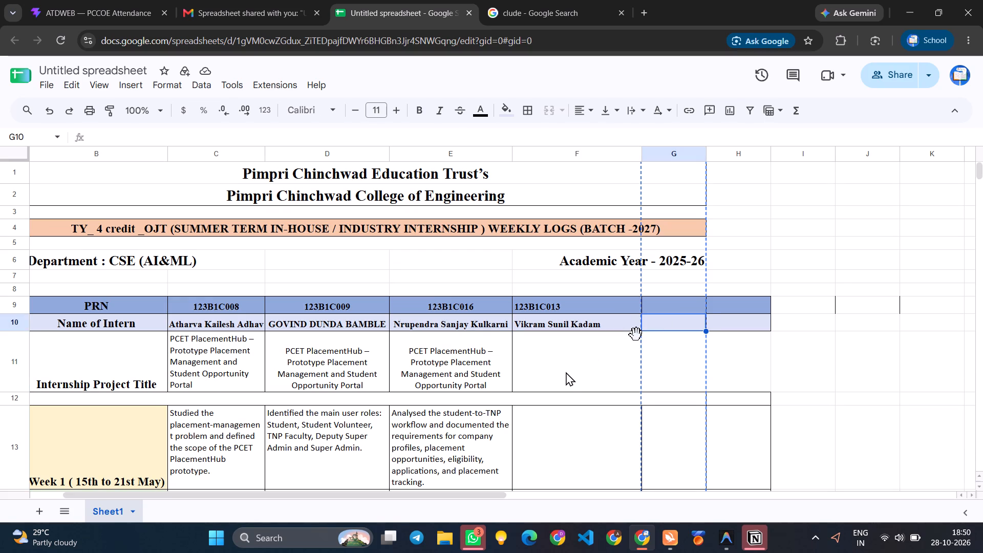
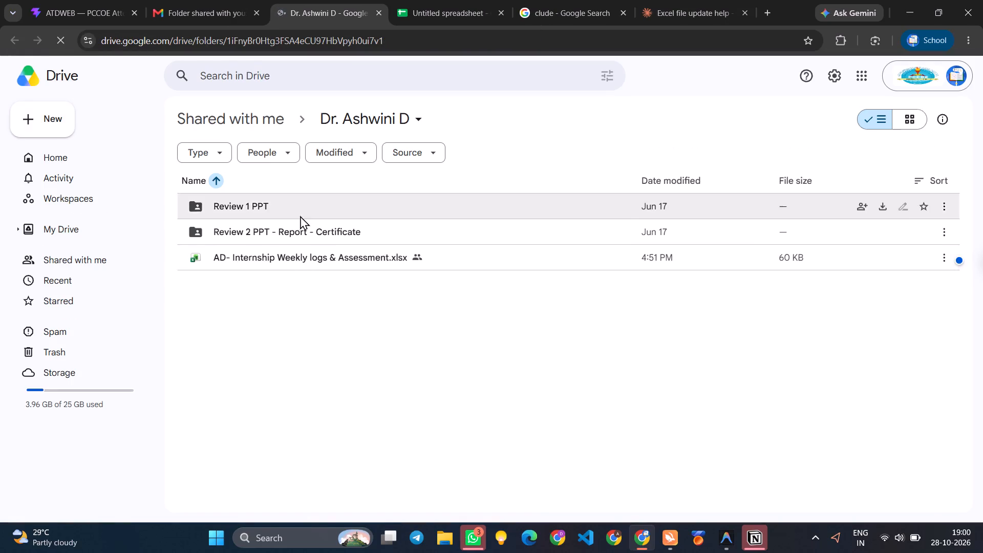
Inspect the shared Review 1 PPT and Review 2 PPT - Report - Certificate folders, checking each one's contents and upload options, and return to the parent folder.
{"action": "double_click", "coordinate": [281, 209]}
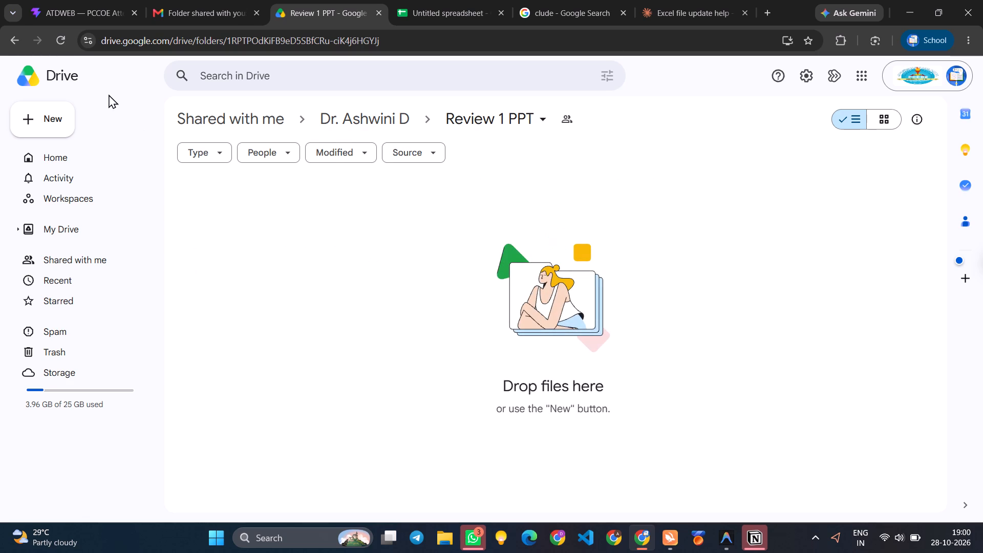
{"action": "left_click", "coordinate": [8, 42]}
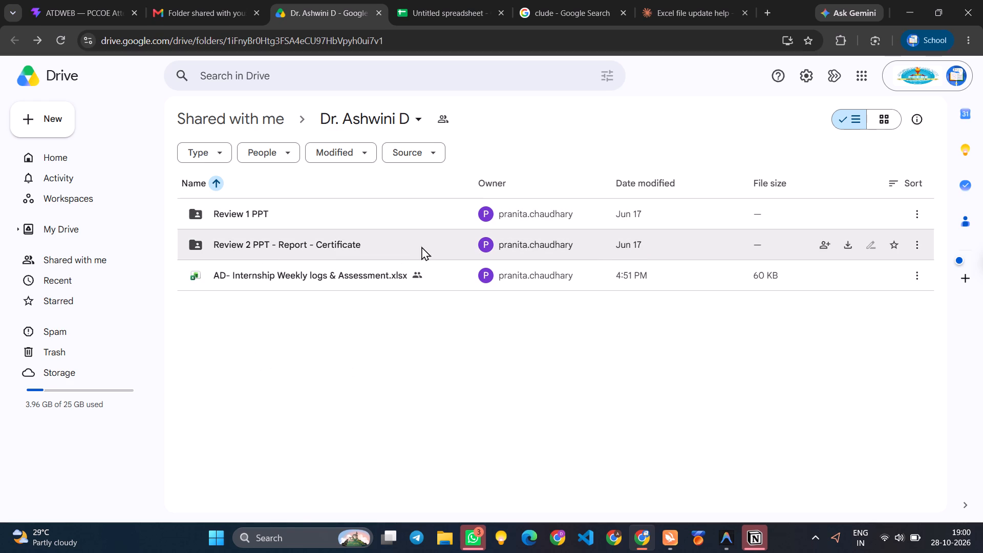
{"action": "double_click", "coordinate": [281, 252]}
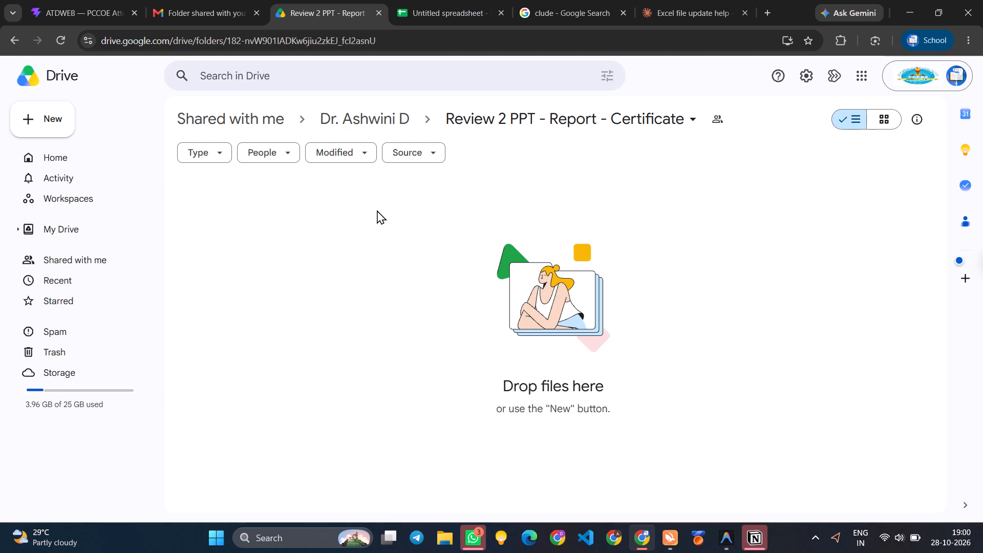
{"action": "left_click", "coordinate": [35, 114]}
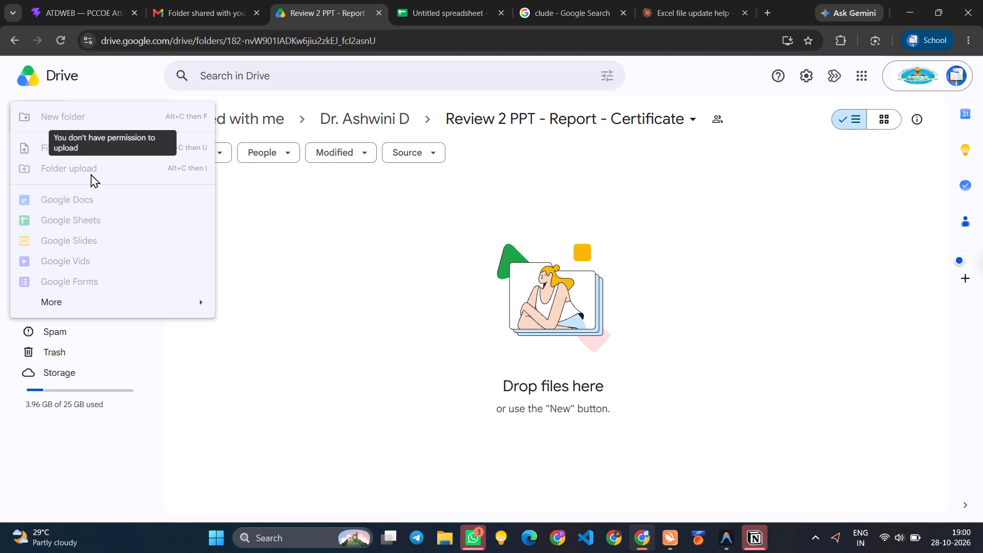
{"action": "left_click", "coordinate": [594, 163]}
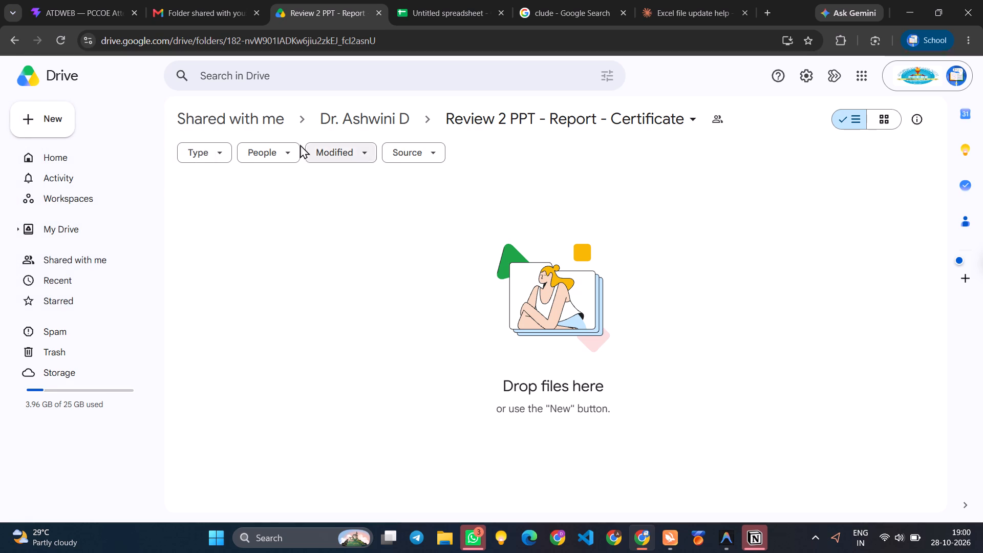
{"action": "left_click", "coordinate": [14, 39]}
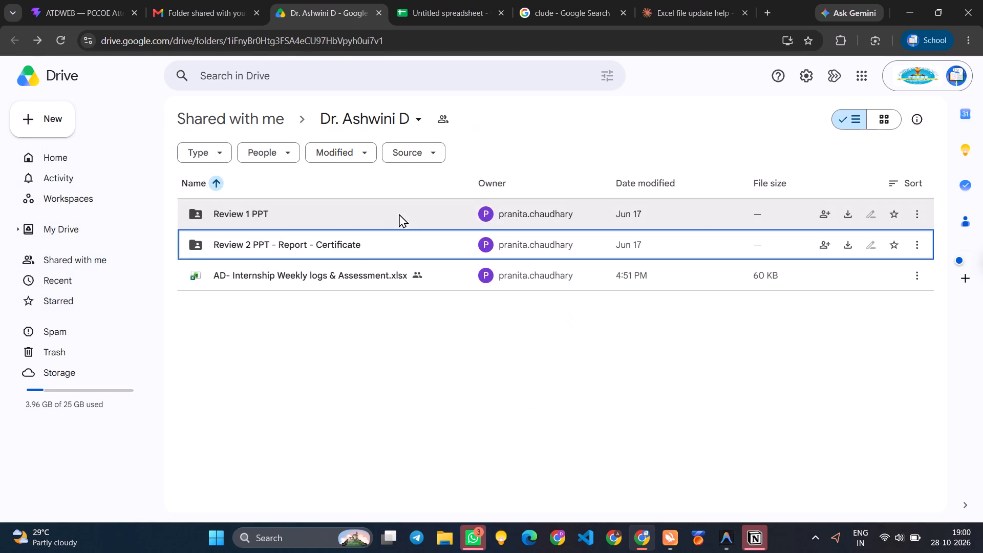
{"action": "double_click", "coordinate": [284, 218]}
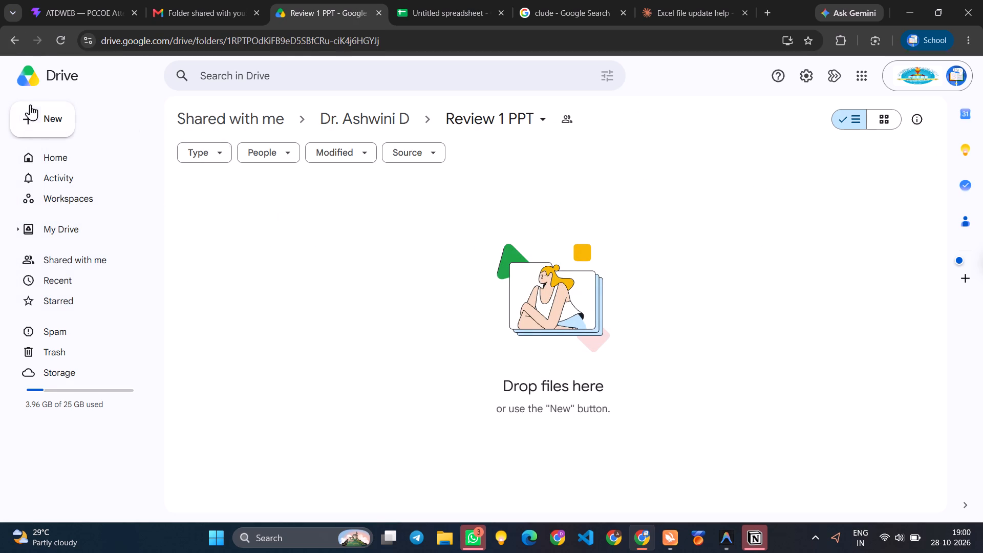
{"action": "left_click", "coordinate": [29, 124]}
{"action": "left_click", "coordinate": [395, 282]}
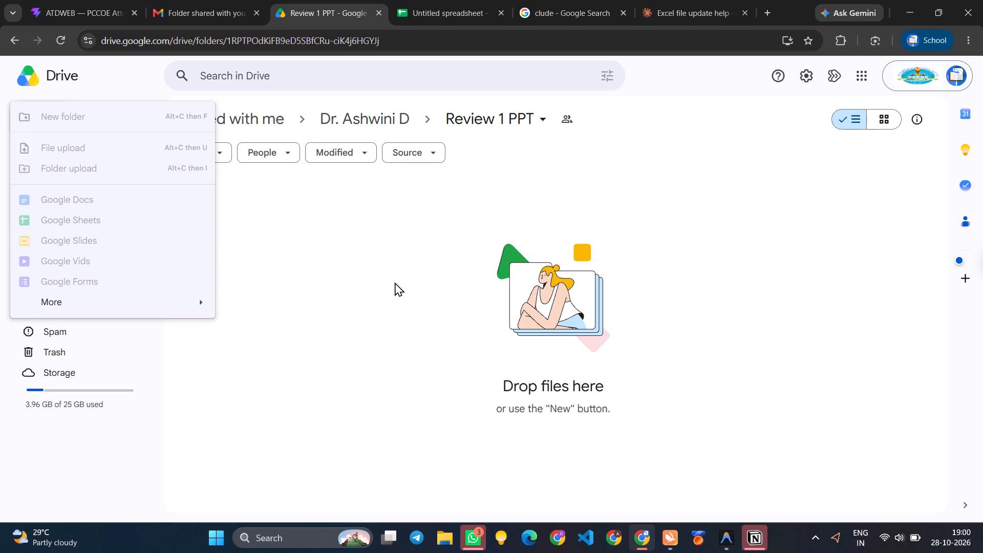
{"action": "left_click", "coordinate": [14, 45]}
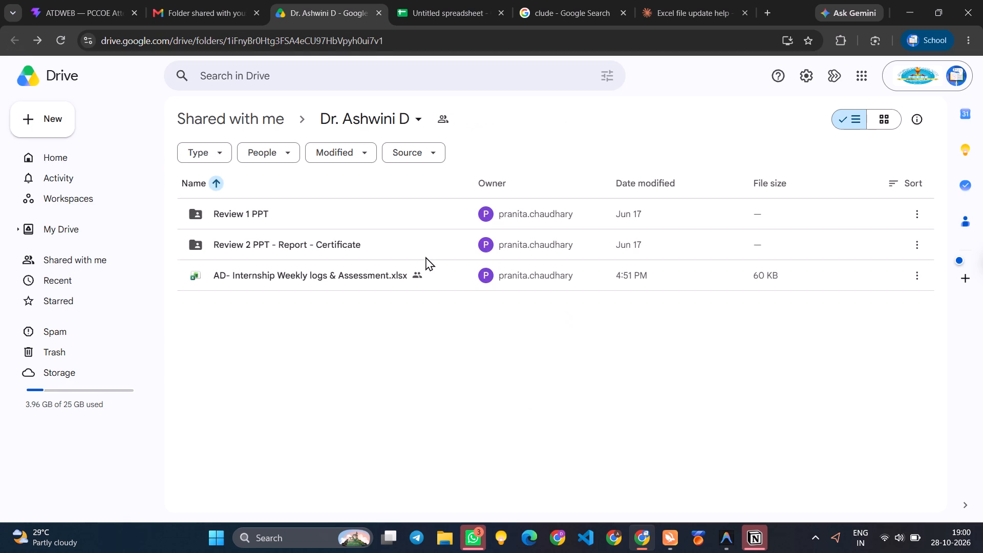